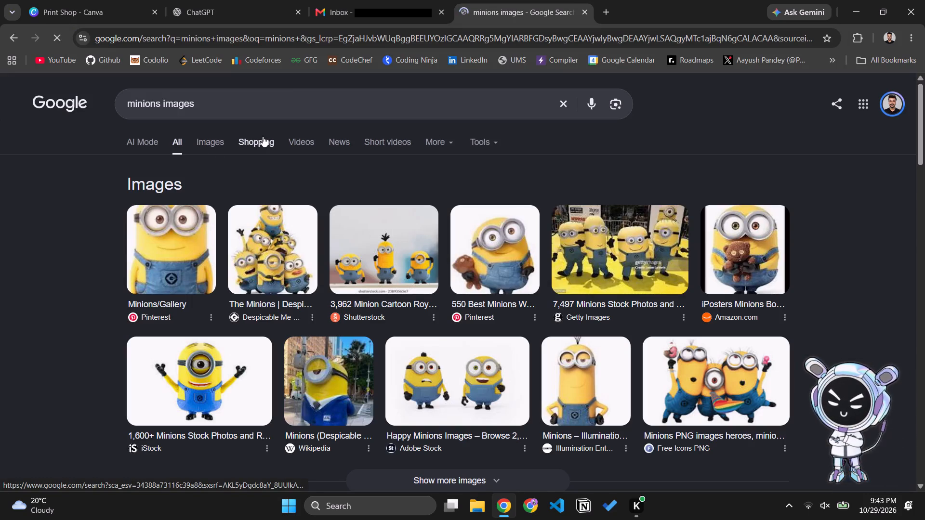
click(217, 138)
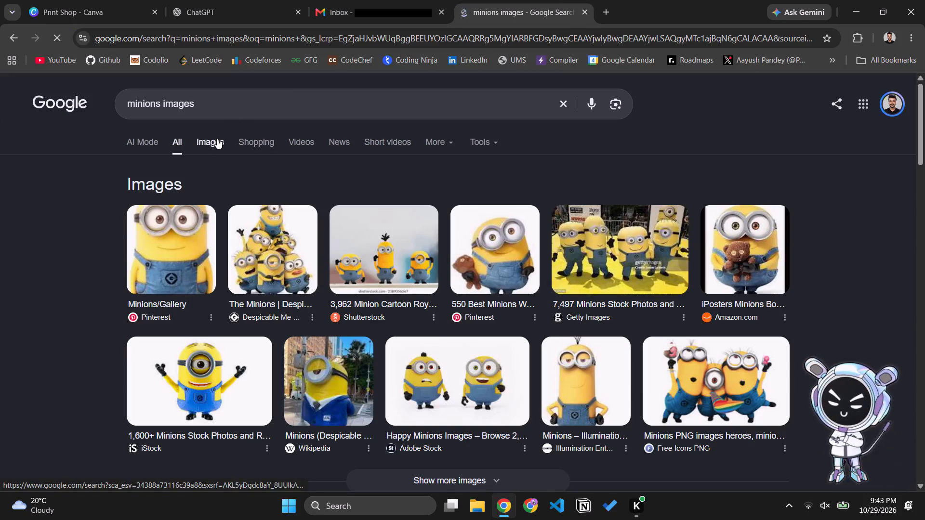
Preview the Illumination Entertainment picture of a minion with hands on hips, look through its related images, and close the preview.
scroll(418, 310, down, 8)
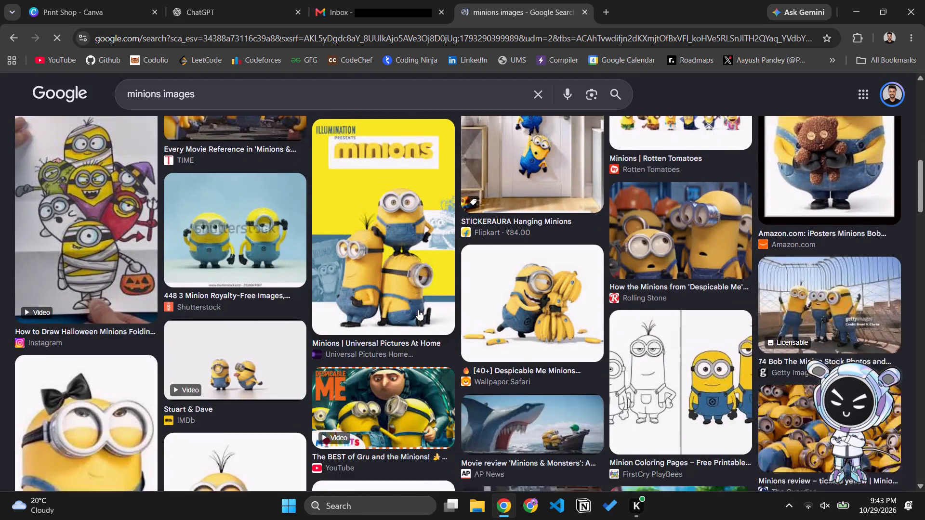
scroll(418, 310, down, 1)
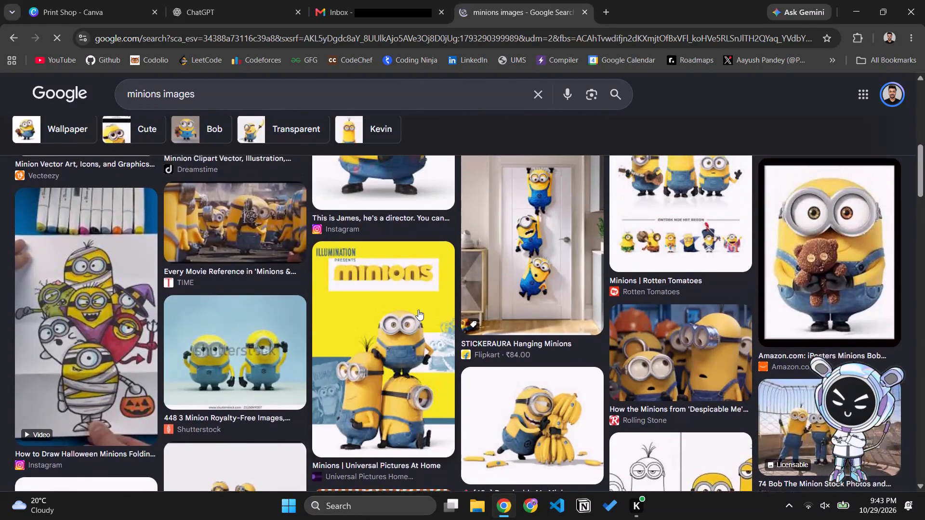
scroll(418, 310, down, 3)
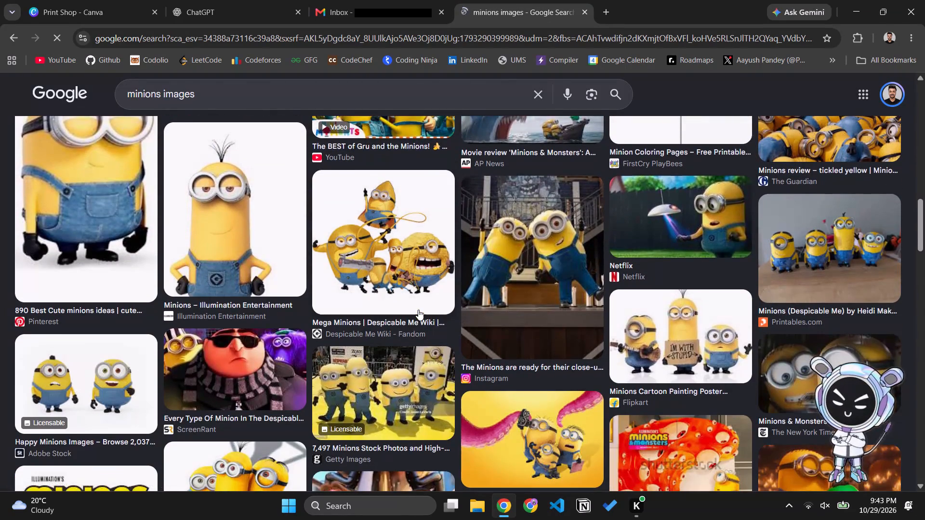
click(200, 183)
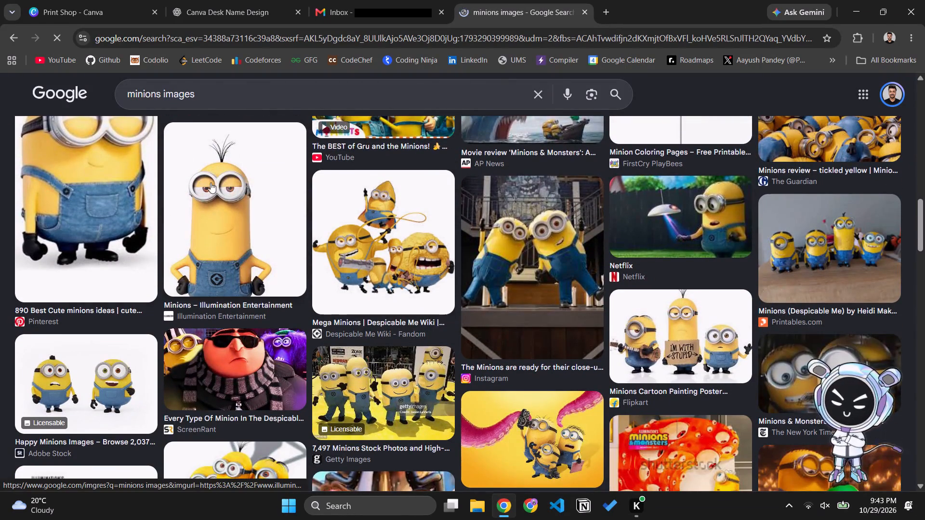
scroll(558, 319, down, 5)
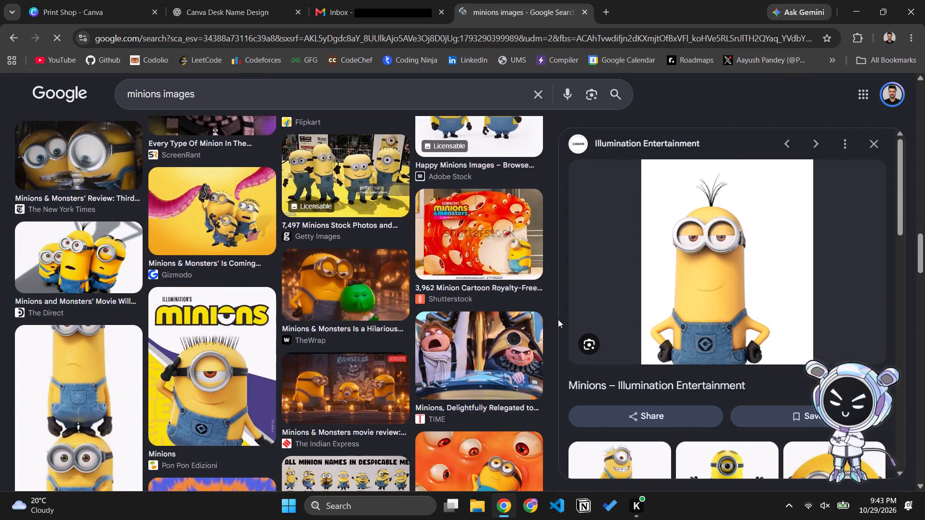
scroll(558, 319, down, 1)
scroll(747, 345, down, 5)
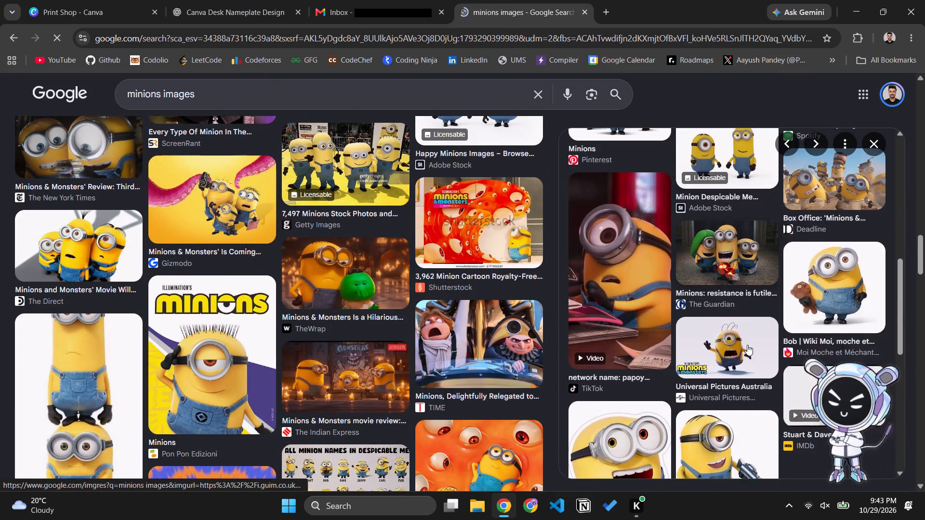
scroll(747, 345, down, 9)
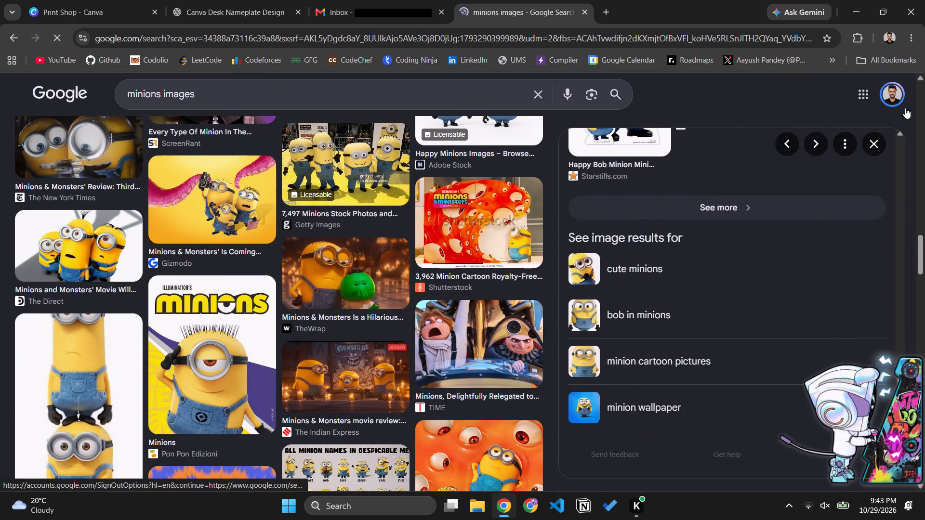
click(866, 156)
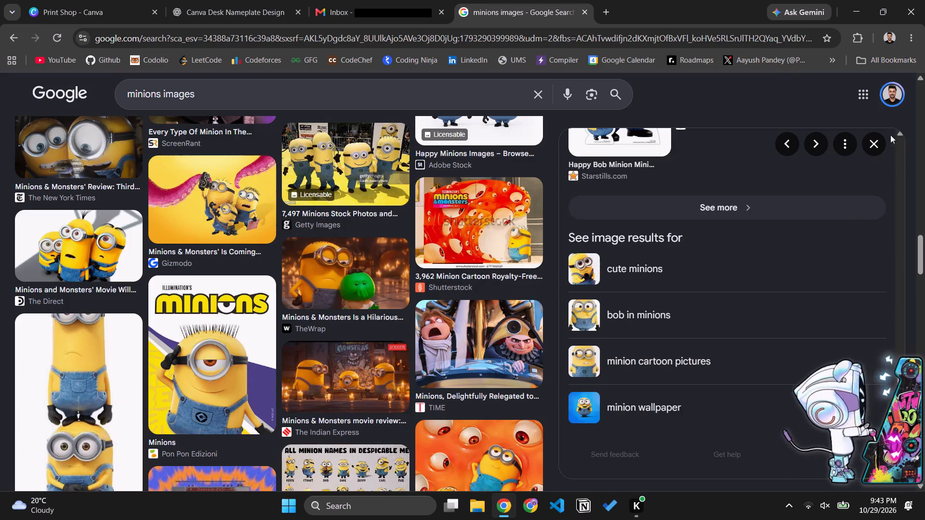
click(861, 136)
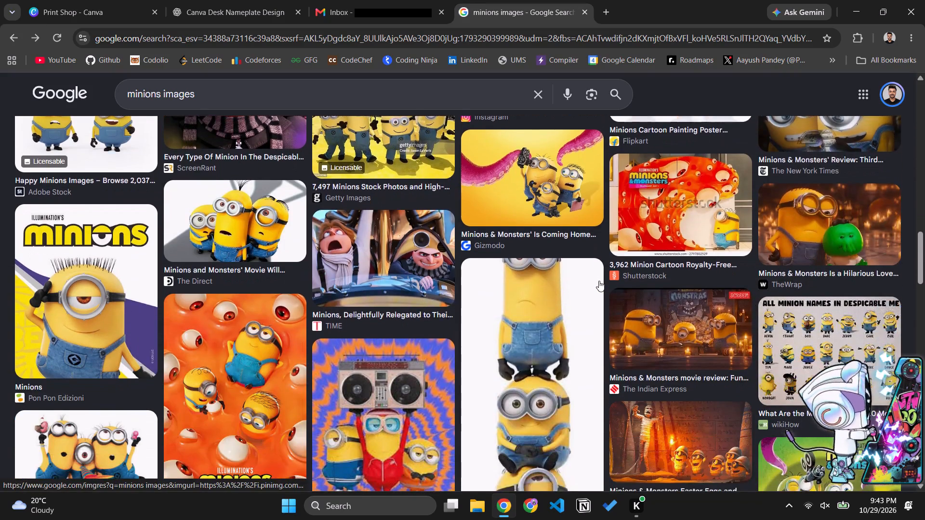
Look through the "minions images" results for a single standing minion suited to the desk nameplate.
scroll(599, 281, down, 7)
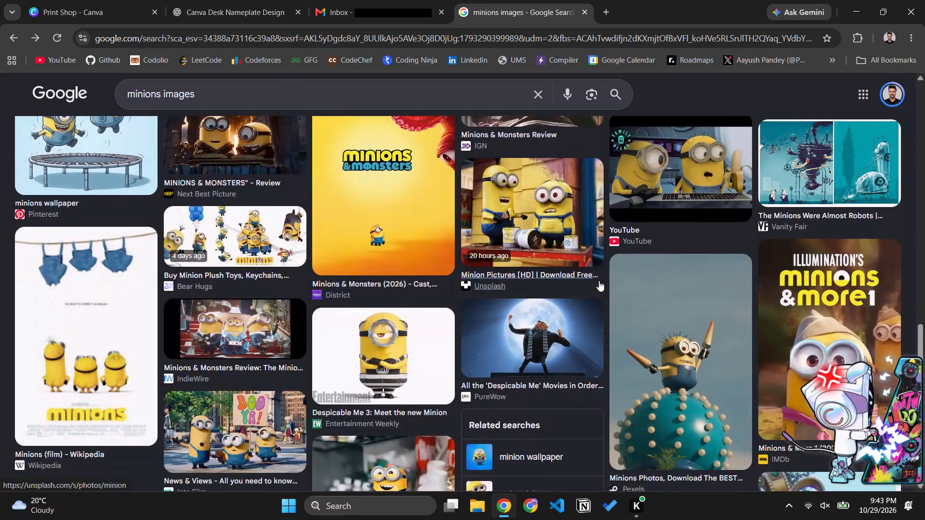
scroll(599, 281, down, 7)
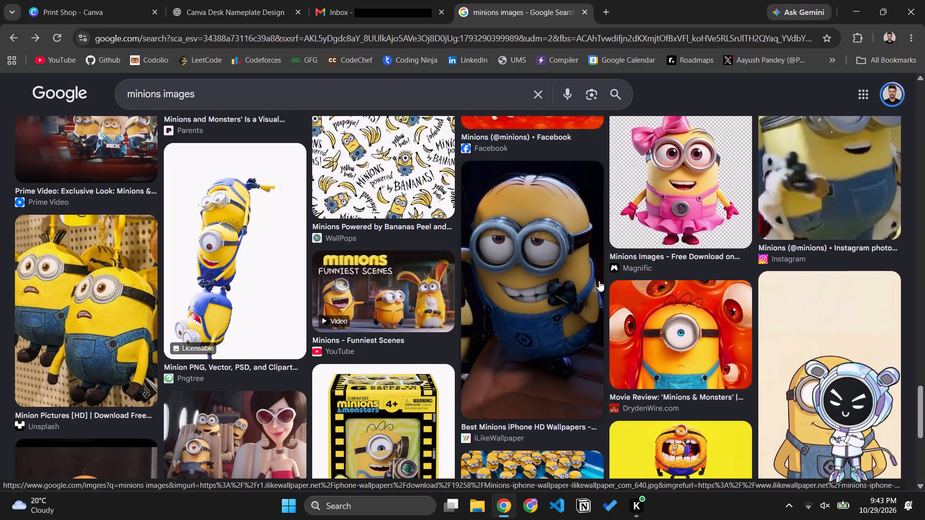
scroll(599, 281, down, 1)
scroll(599, 281, up, 1)
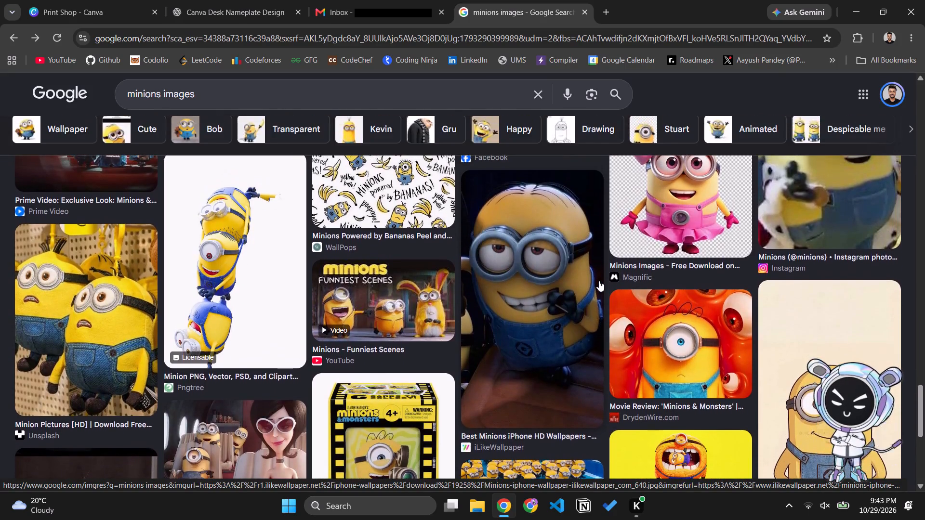
scroll(599, 281, down, 4)
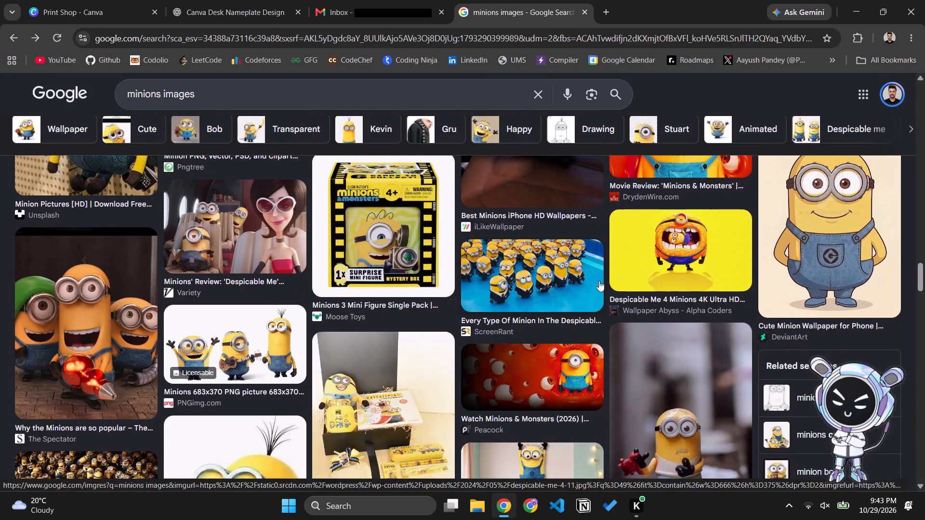
scroll(599, 281, down, 1)
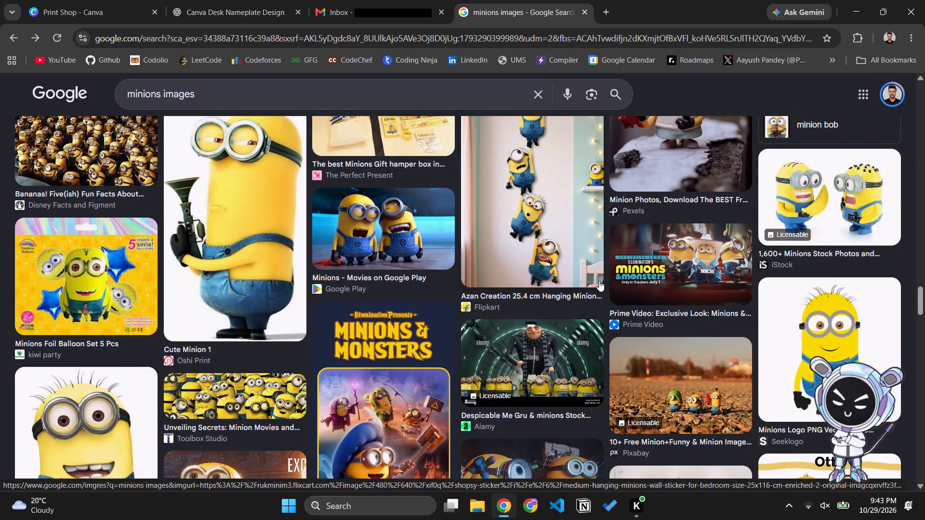
scroll(599, 281, down, 1)
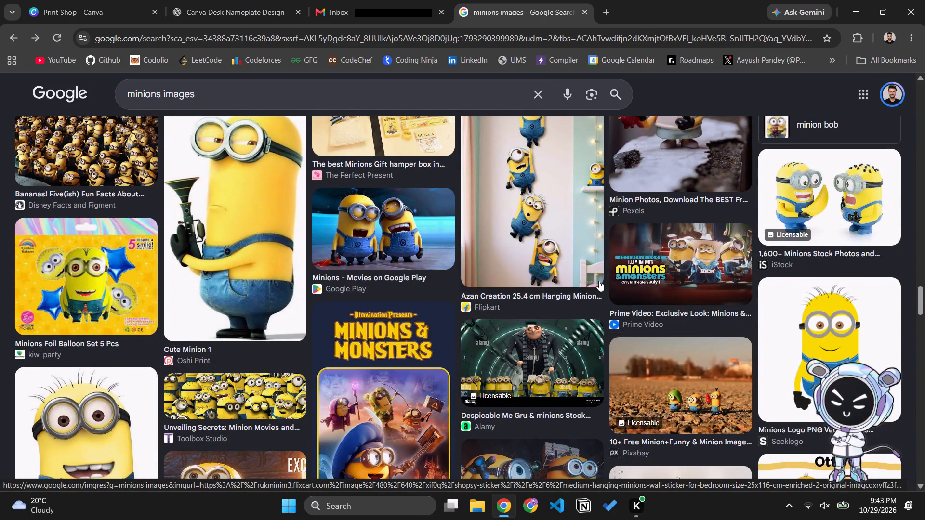
scroll(599, 281, down, 5)
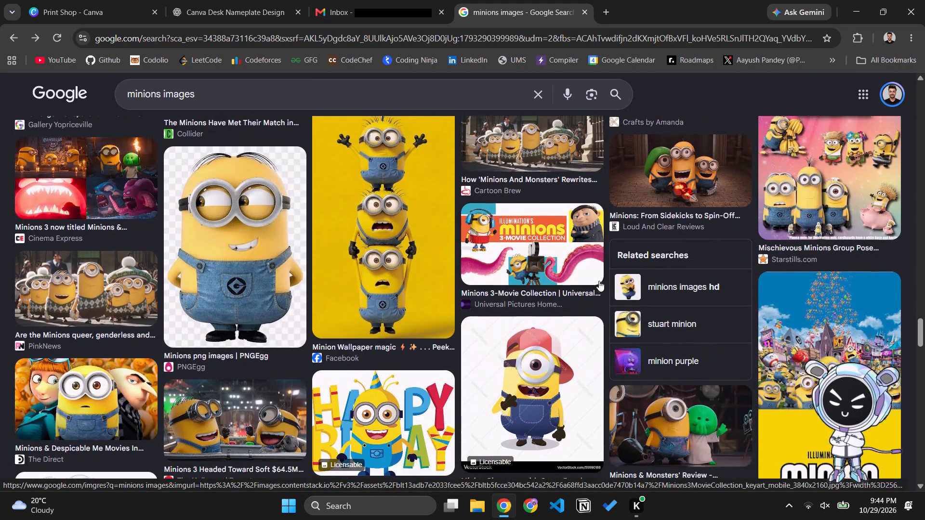
scroll(599, 281, down, 3)
scroll(599, 281, up, 3)
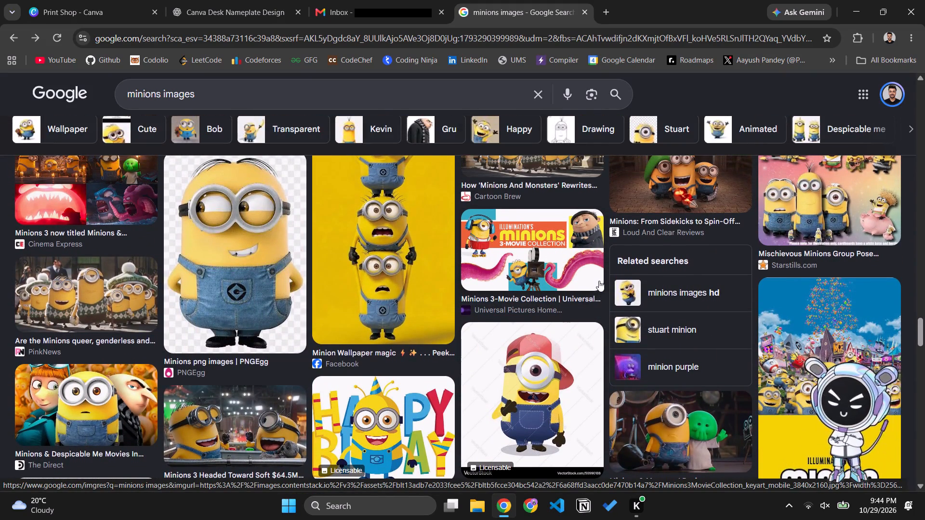
scroll(599, 281, up, 1)
scroll(599, 281, down, 6)
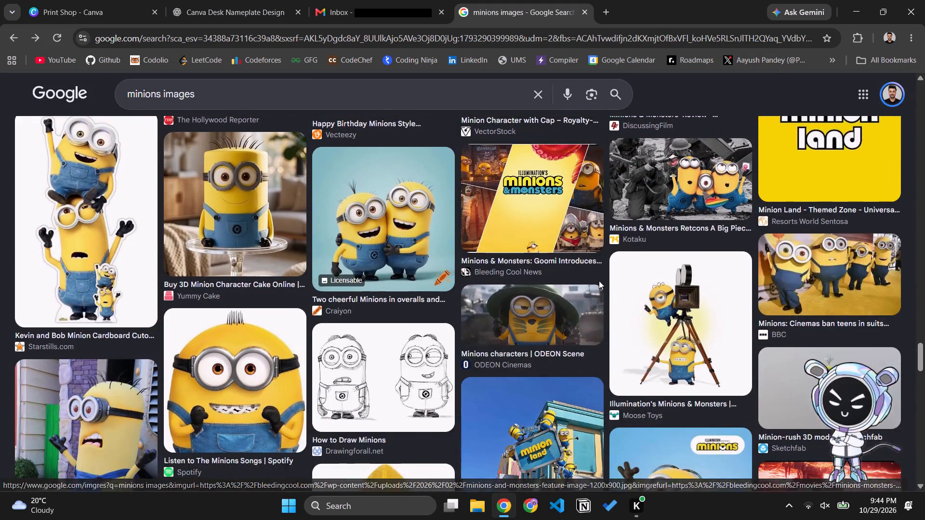
scroll(599, 281, down, 6)
scroll(599, 281, up, 1)
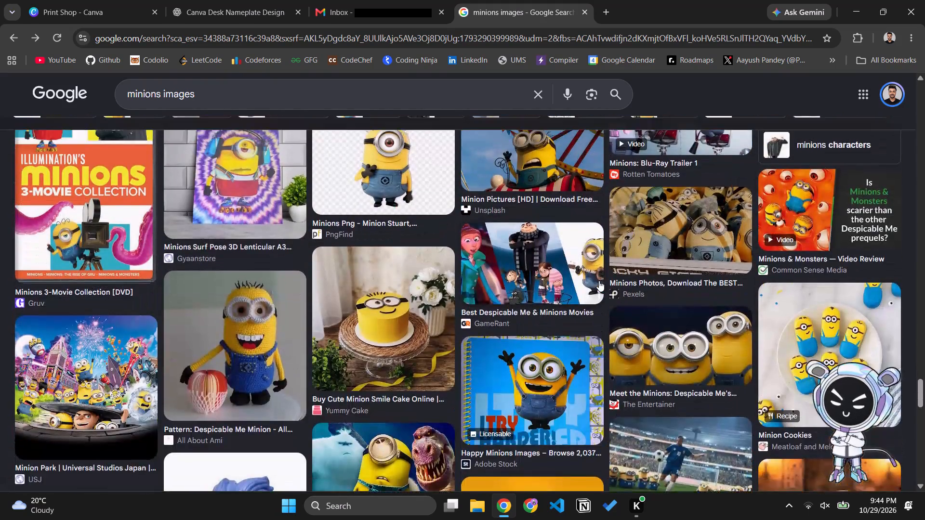
scroll(599, 281, up, 1)
scroll(599, 281, down, 5)
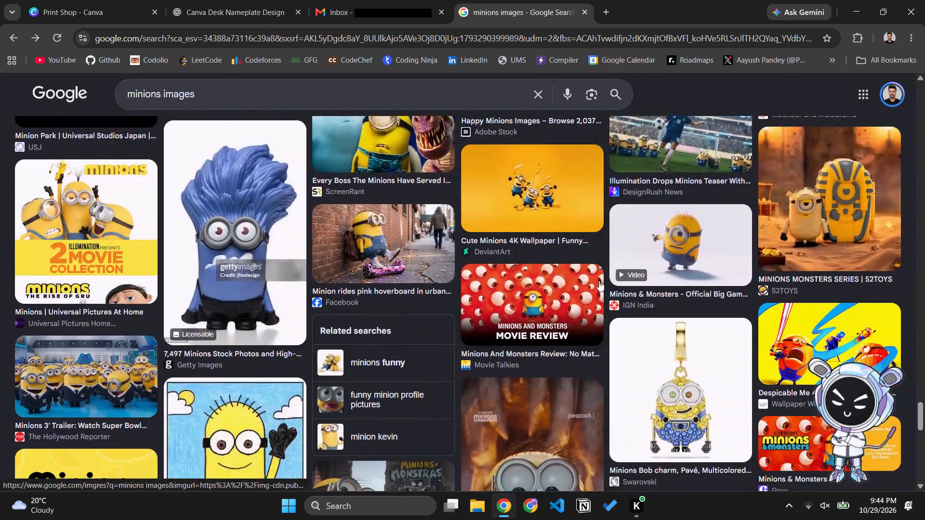
scroll(599, 281, down, 5)
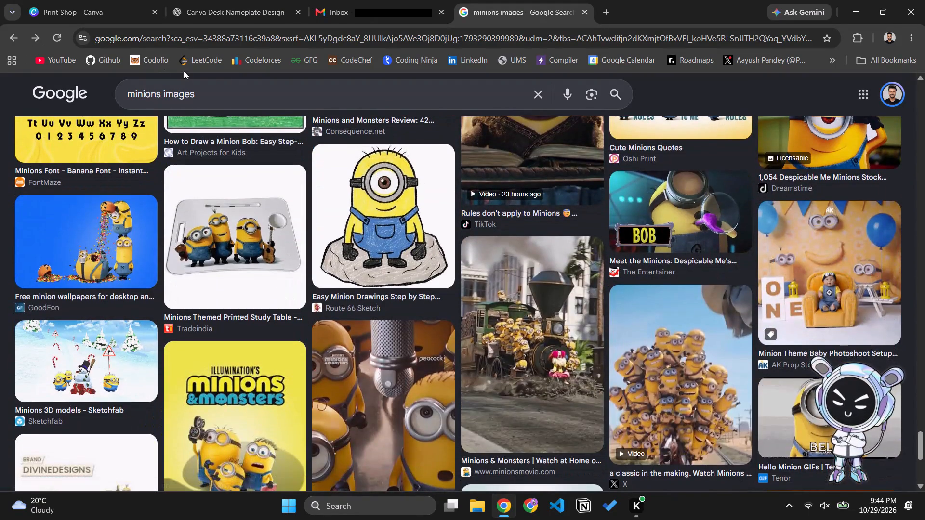
Change the image search to "stuate minions images" and look over the pictures of that minion.
click(131, 95)
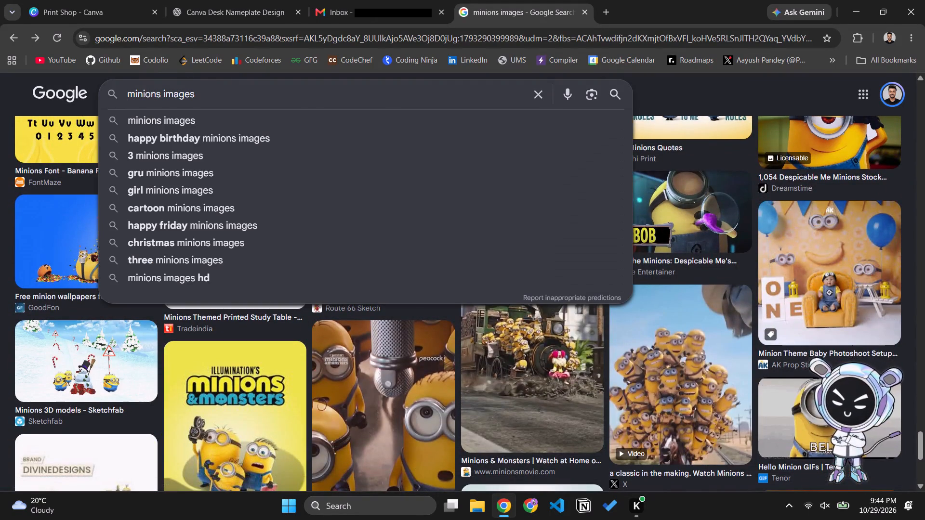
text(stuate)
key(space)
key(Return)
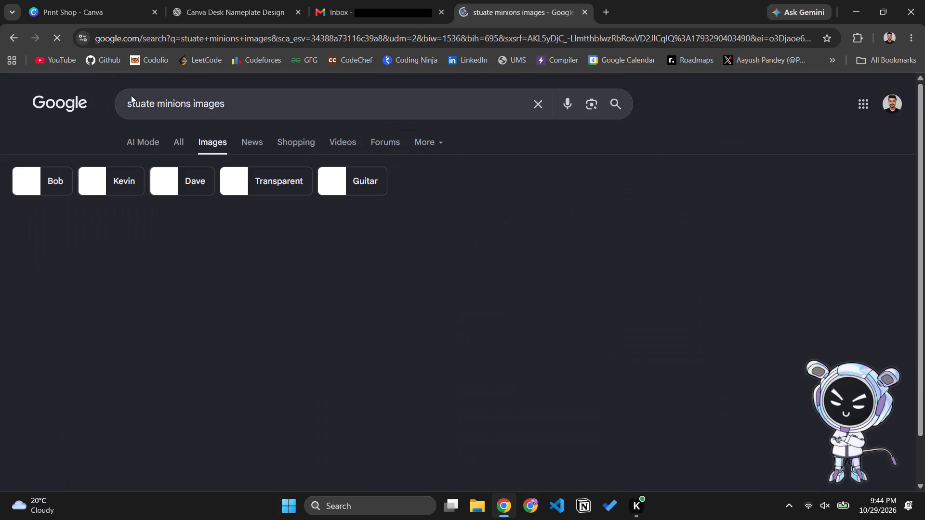
scroll(532, 300, down, 4)
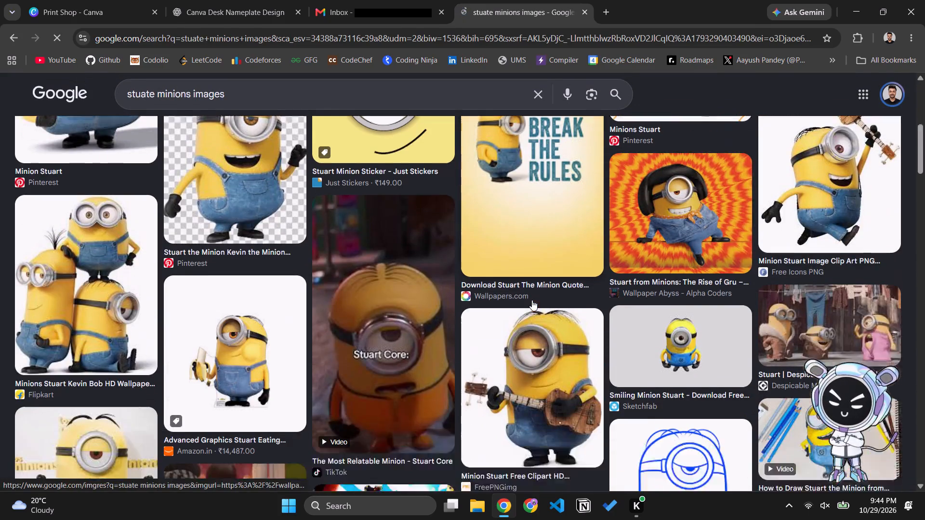
scroll(532, 300, down, 1)
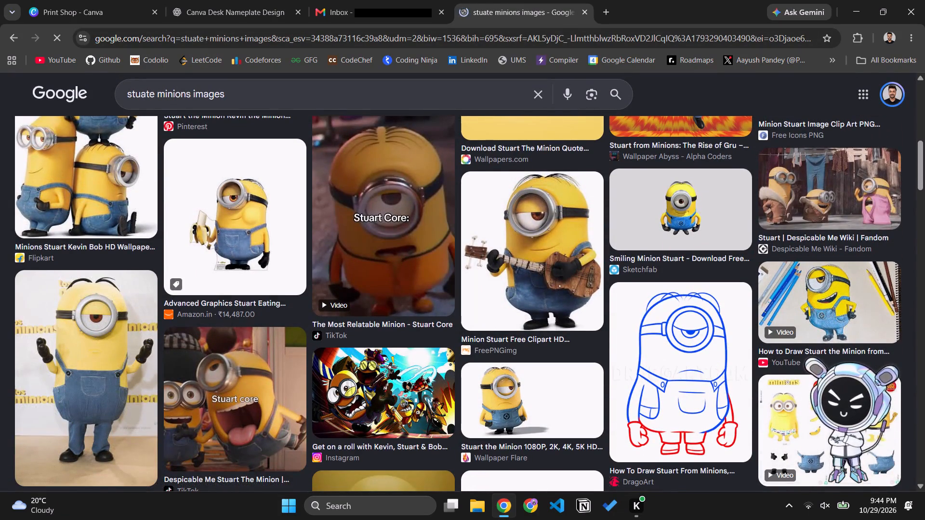
Change the image search to "kevin minions images".
drag(154, 96, 53, 89)
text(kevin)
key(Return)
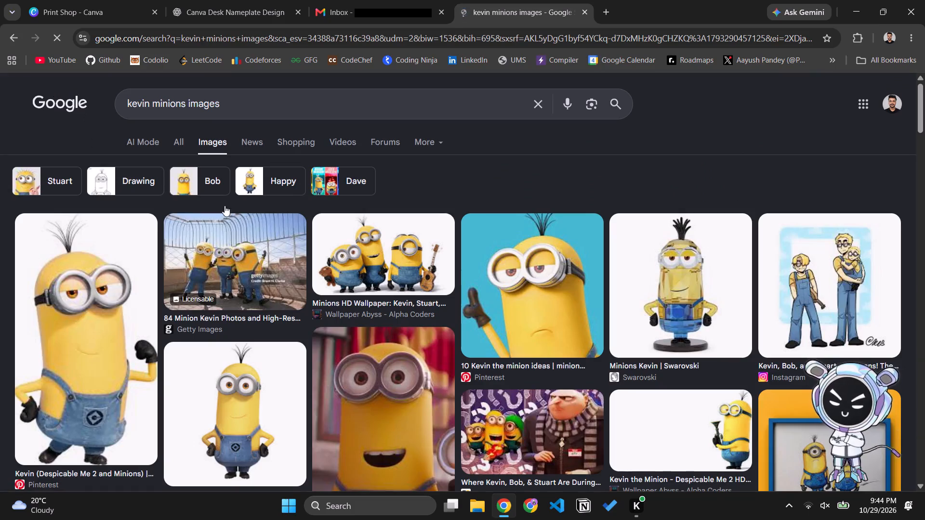
Look through the "kevin minions images" results for a single standing minion suited to the desk nameplate.
scroll(399, 351, down, 5)
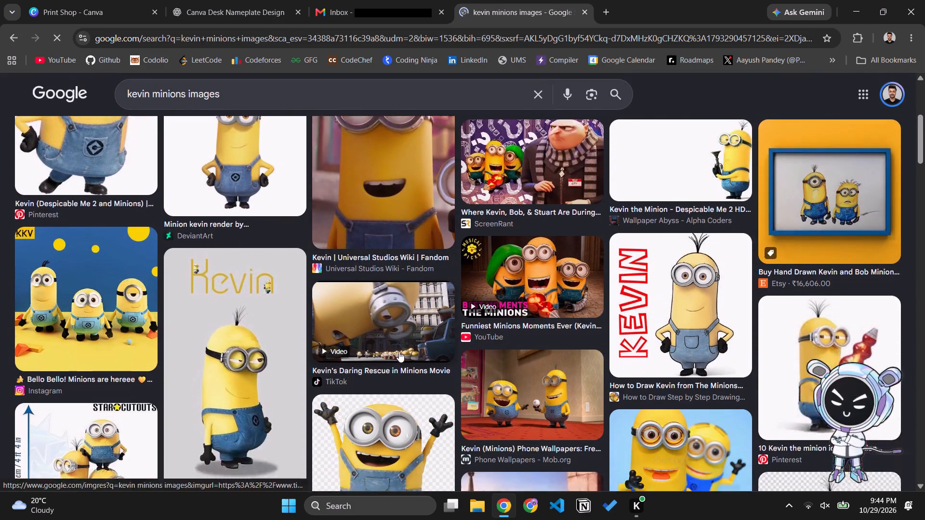
scroll(399, 351, down, 8)
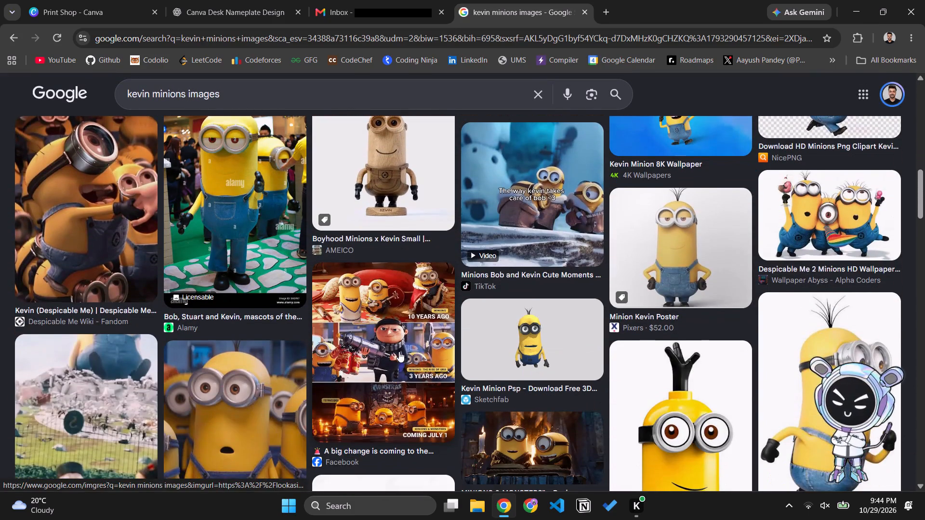
scroll(399, 351, down, 2)
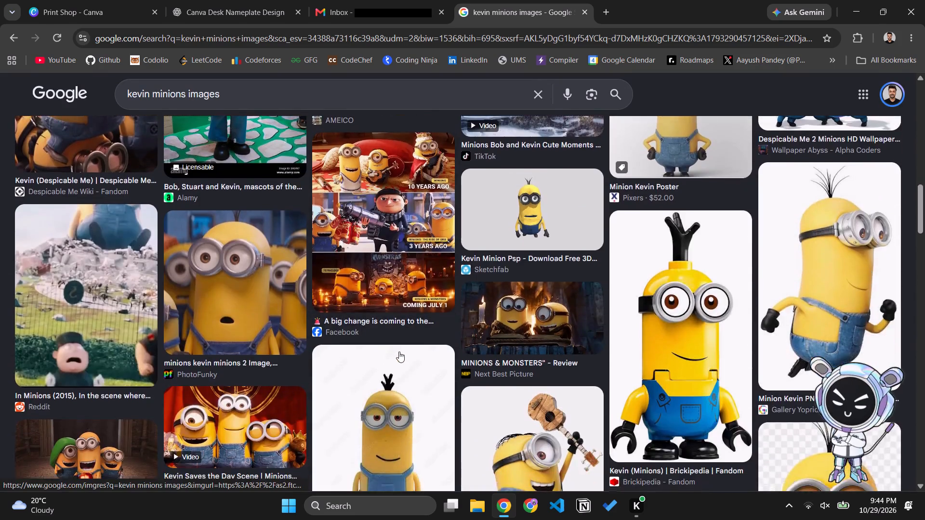
scroll(399, 351, down, 2)
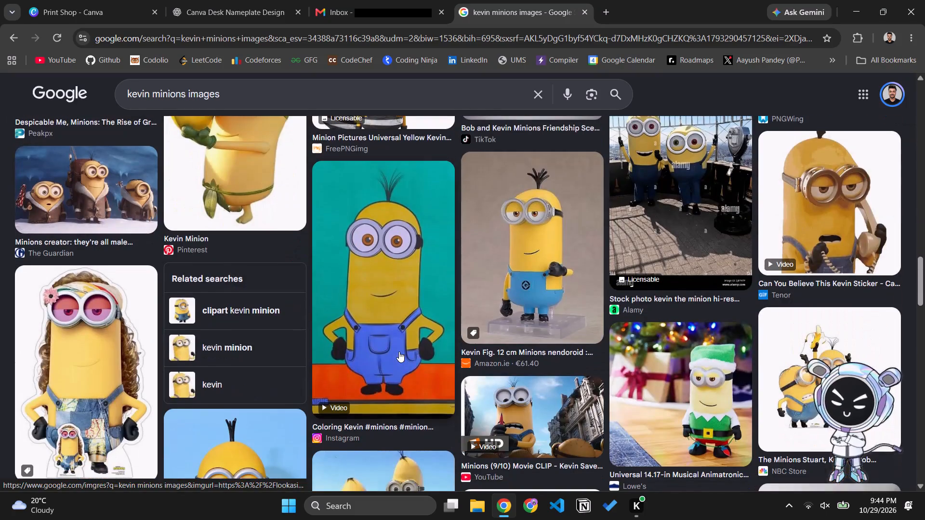
scroll(399, 351, down, 3)
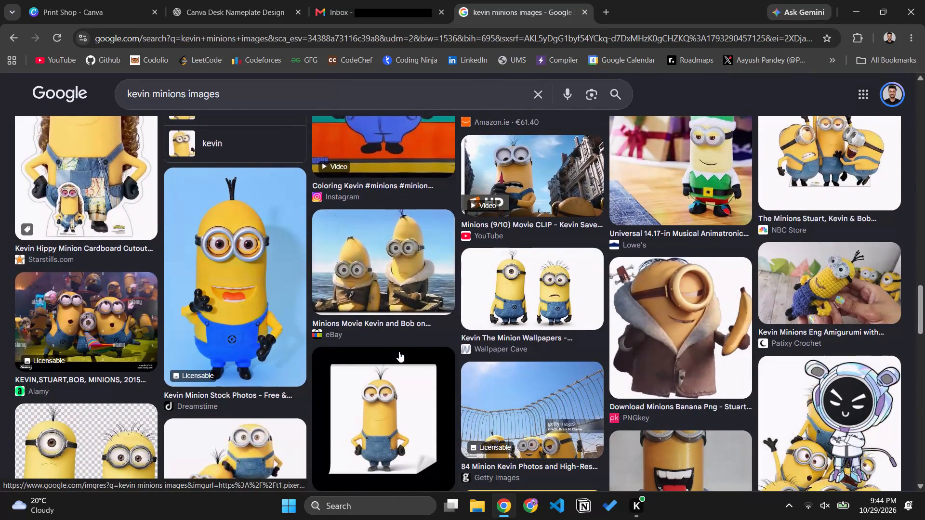
scroll(399, 351, down, 6)
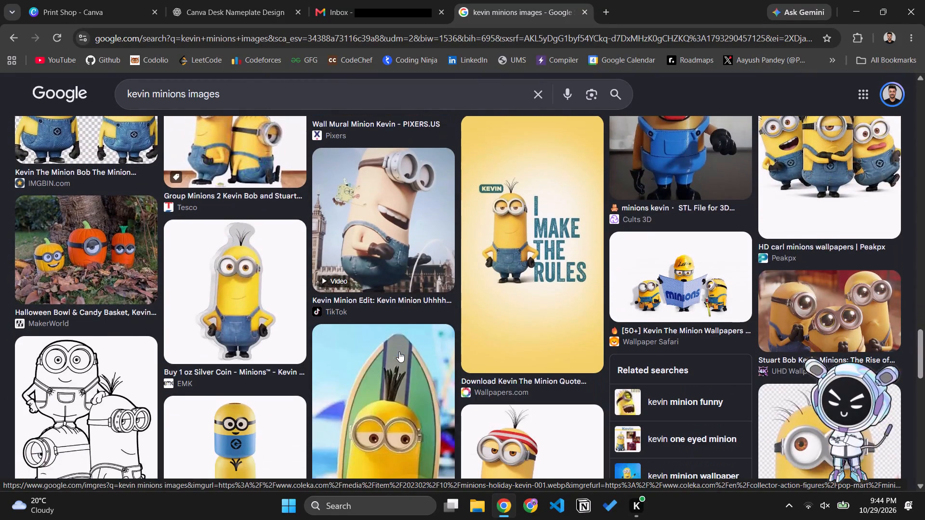
scroll(399, 351, down, 2)
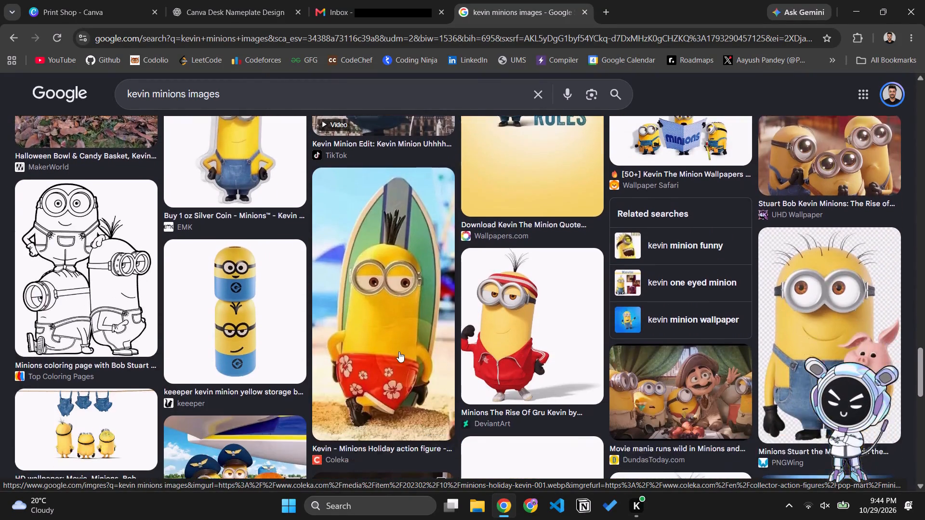
scroll(399, 351, down, 1)
scroll(399, 351, up, 2)
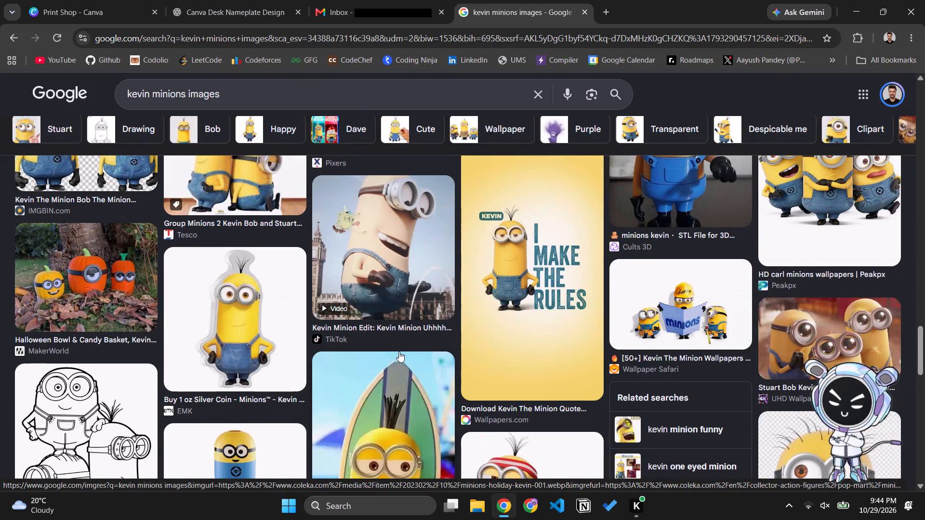
scroll(399, 351, down, 3)
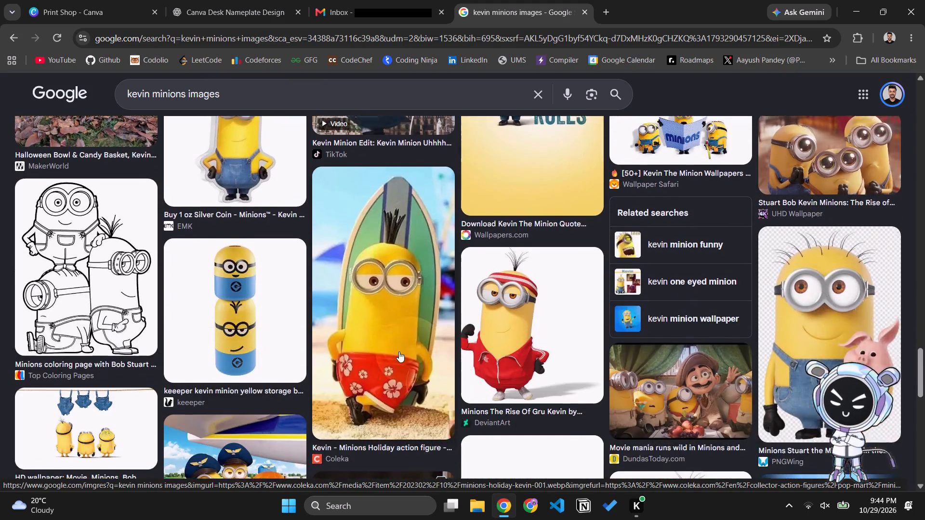
scroll(399, 351, down, 6)
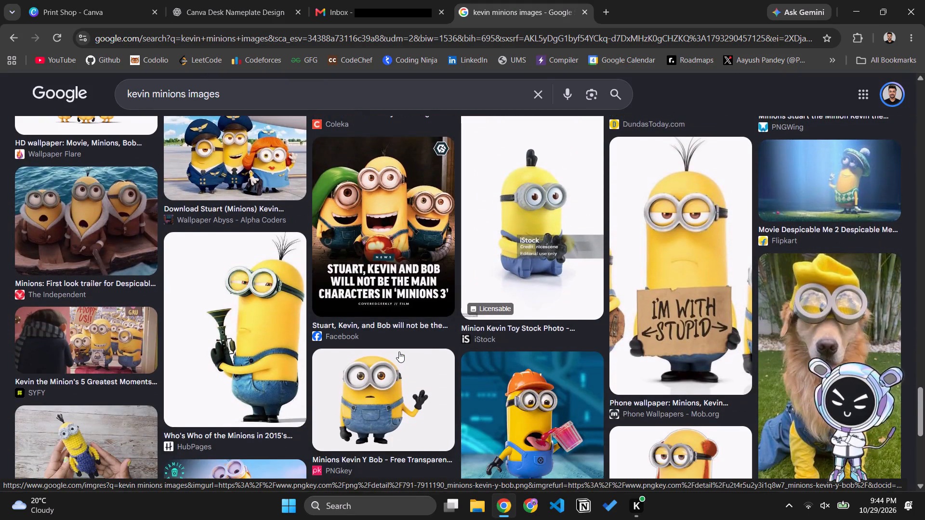
scroll(399, 351, down, 2)
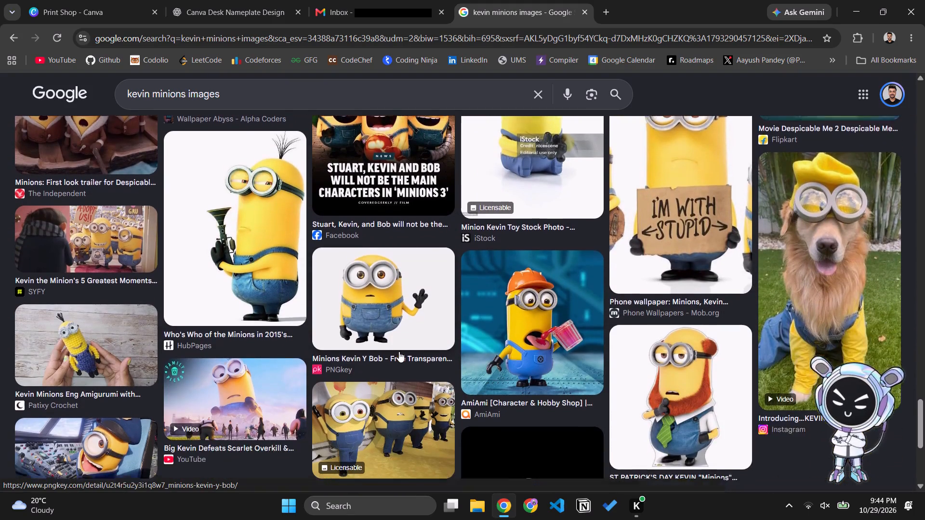
scroll(399, 351, down, 2)
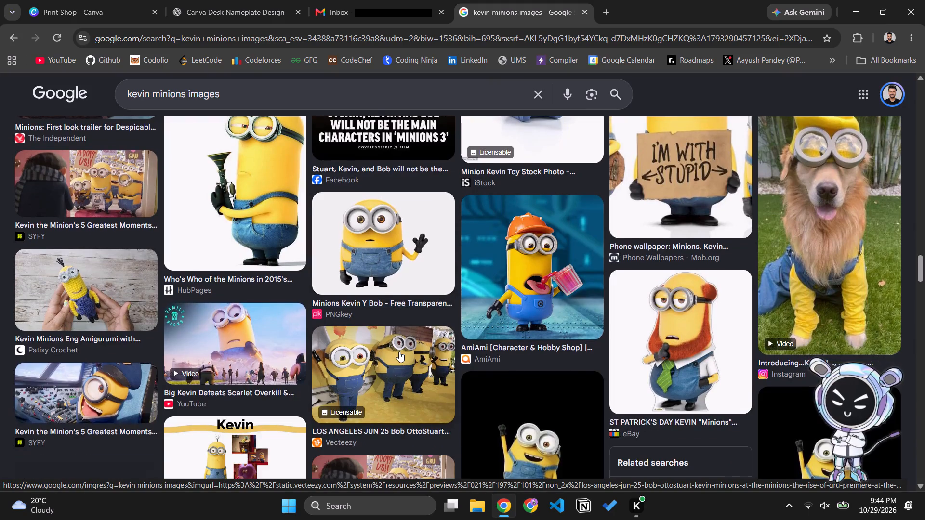
scroll(399, 351, down, 4)
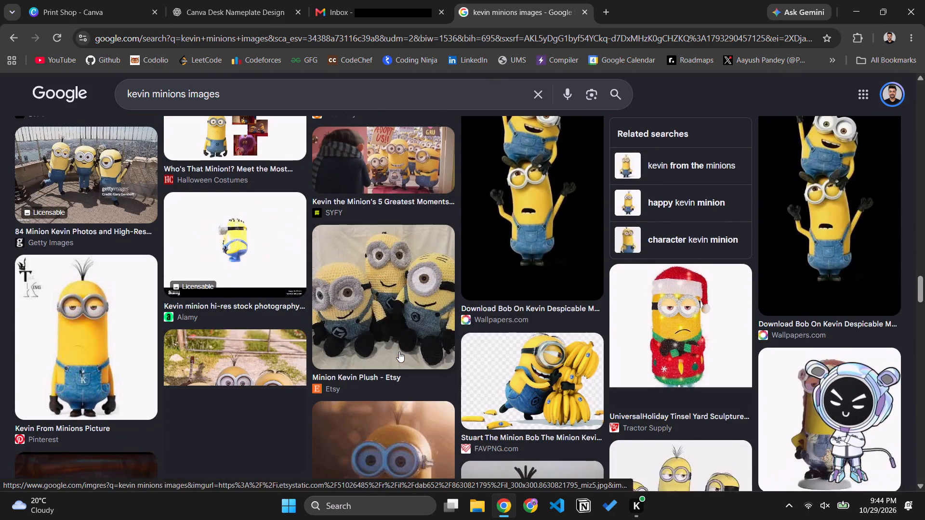
scroll(399, 351, down, 5)
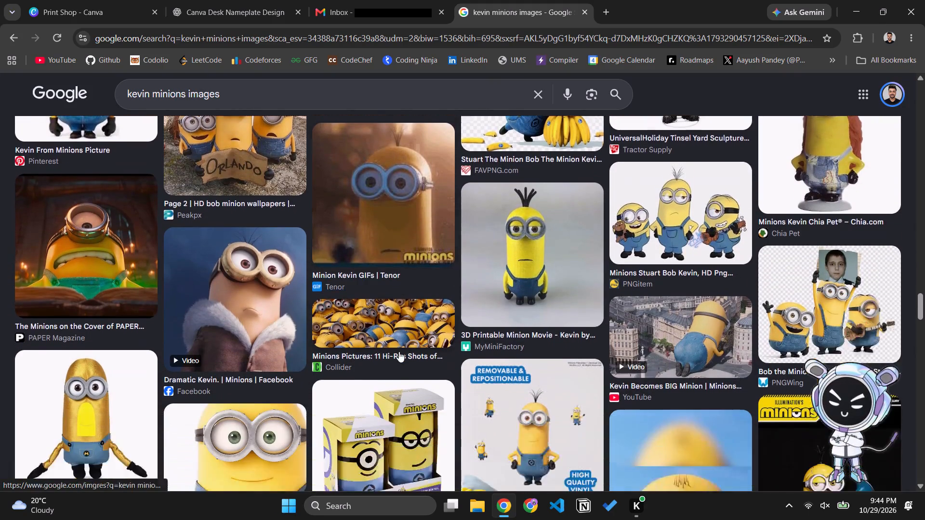
scroll(399, 351, down, 8)
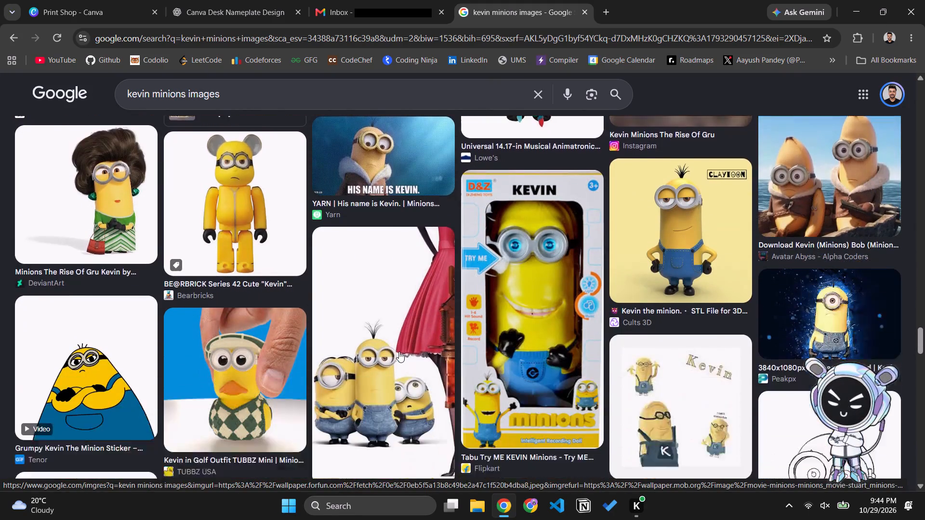
scroll(399, 351, down, 7)
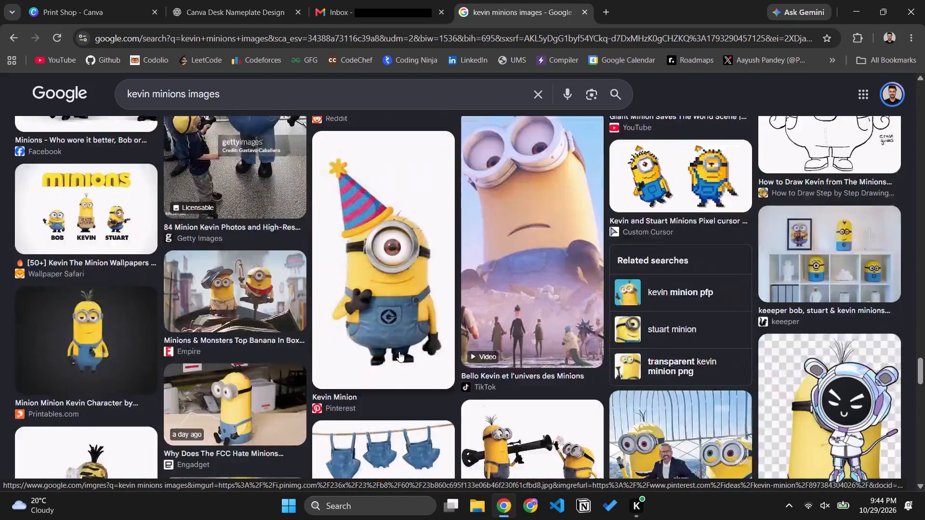
scroll(399, 351, down, 2)
scroll(399, 351, right, 1)
scroll(399, 351, down, 2)
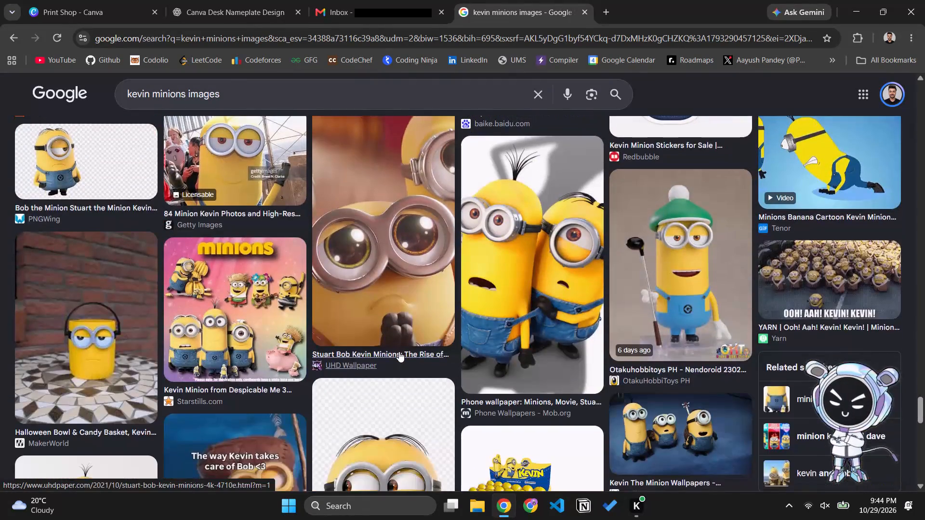
scroll(399, 351, down, 6)
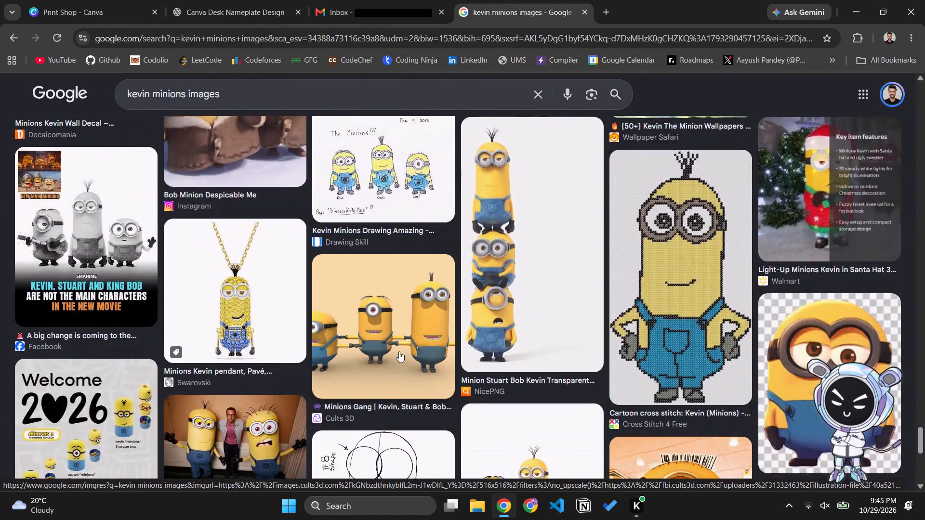
scroll(399, 351, down, 8)
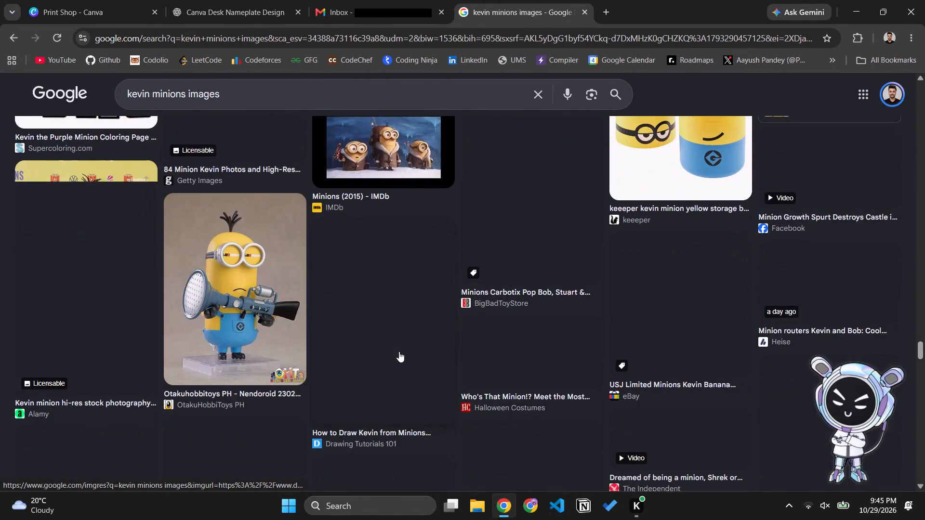
scroll(314, 270, down, 2)
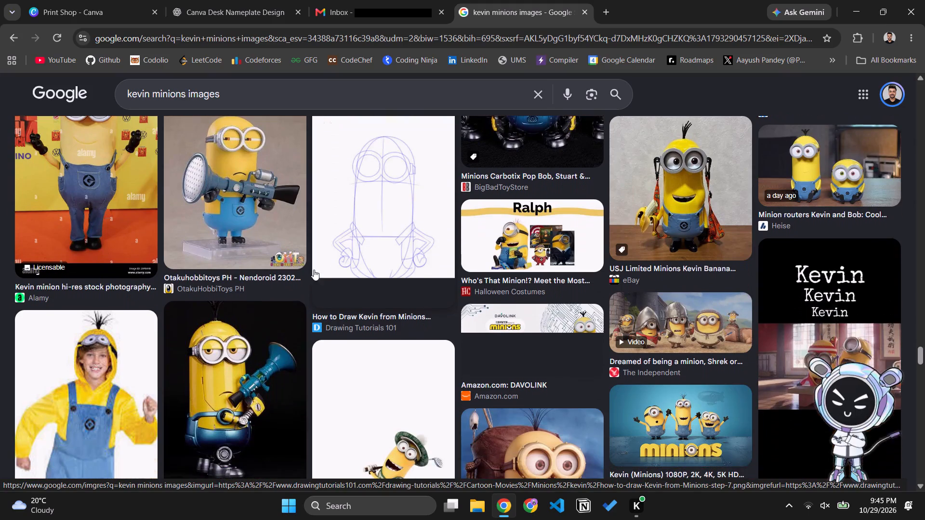
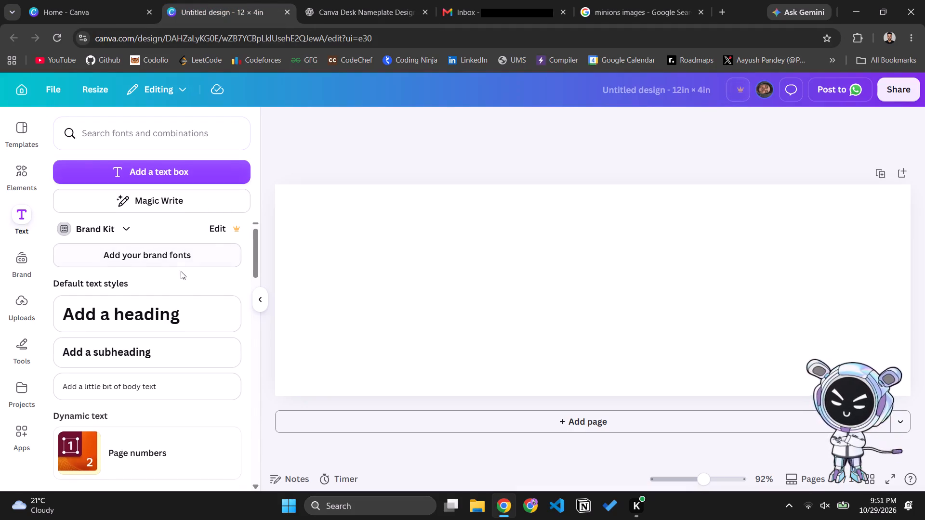
Add a heading to the blank nameplate containing the full name in capitals and set its font size to 31.
click(168, 331)
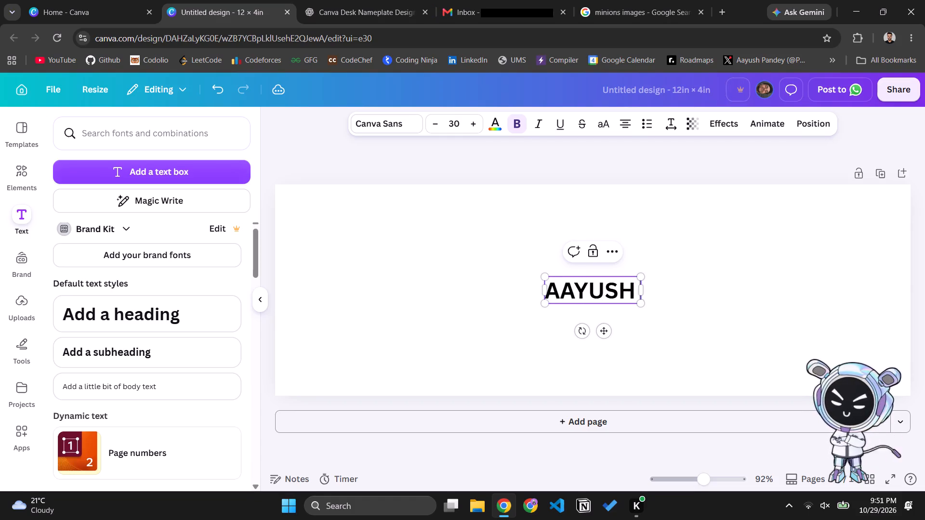
key(BackSpace)
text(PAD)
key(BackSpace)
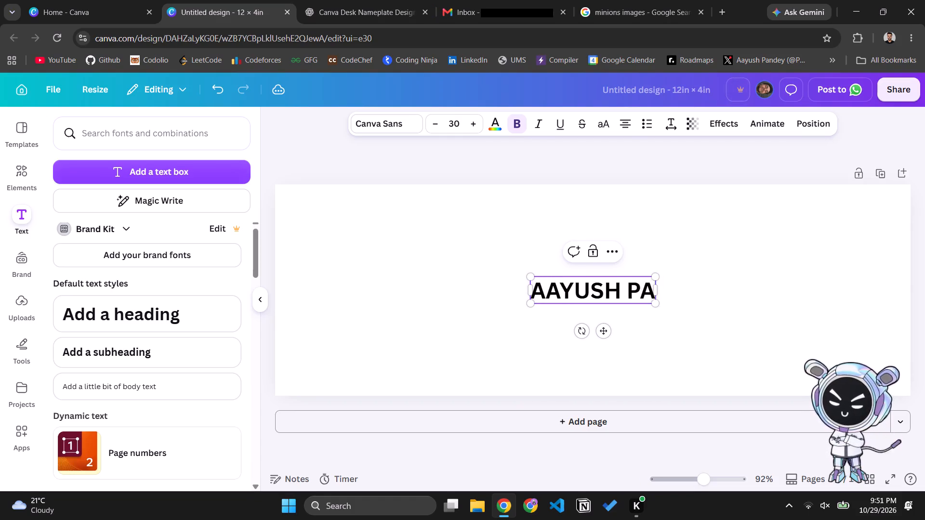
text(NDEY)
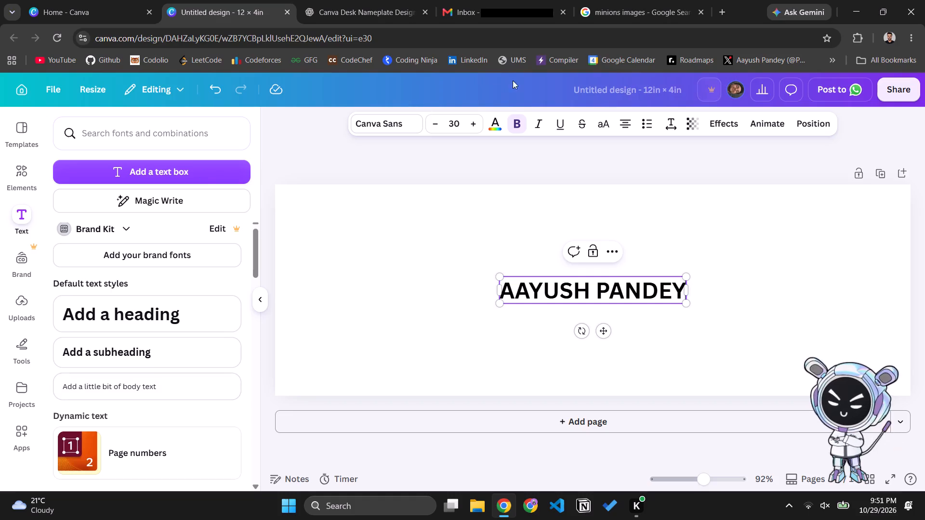
click(479, 123)
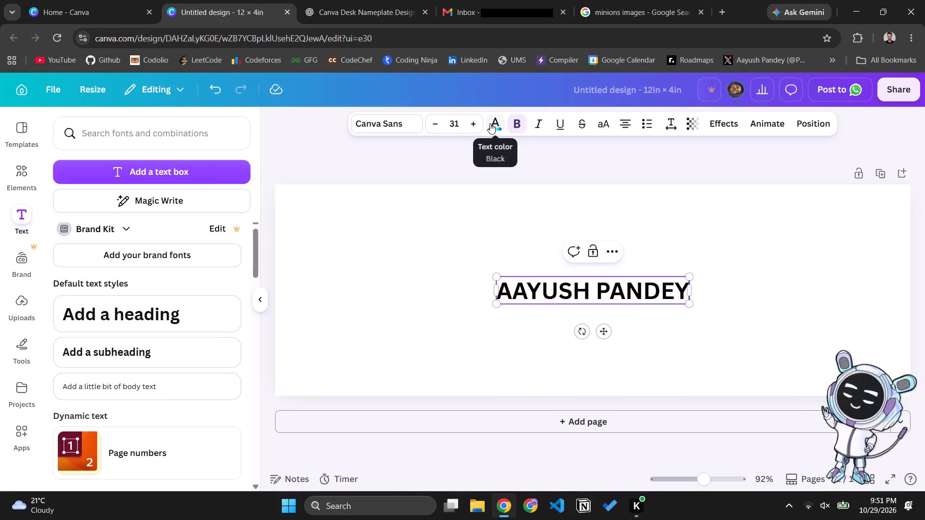
Check ChatGPT's font suggestions, search the fonts for LEAGUE and apply League Spartan to the name heading.
click(360, 0)
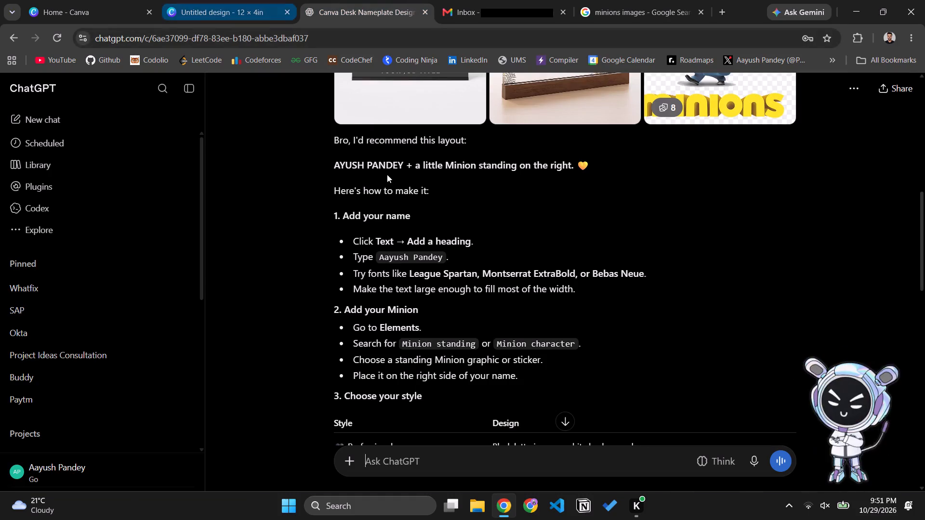
click(246, 0)
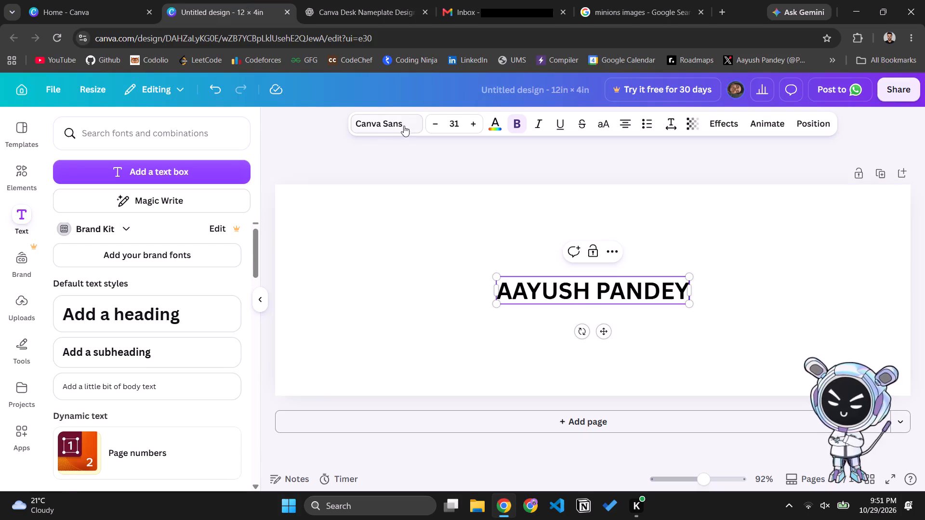
click(403, 127)
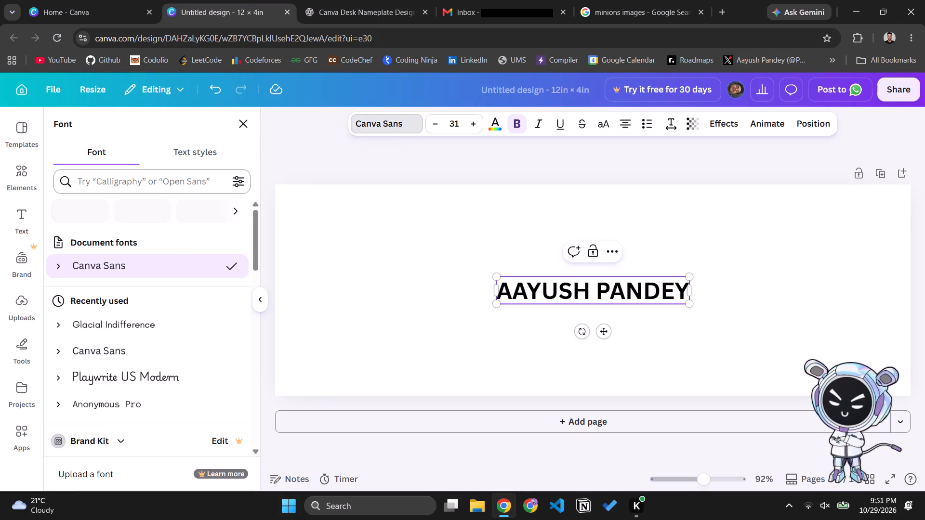
click(133, 189)
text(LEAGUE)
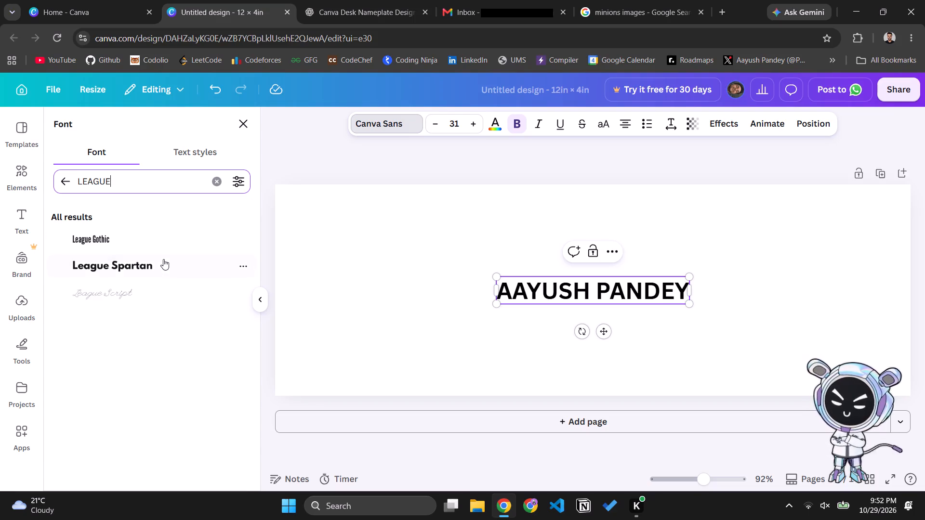
click(164, 262)
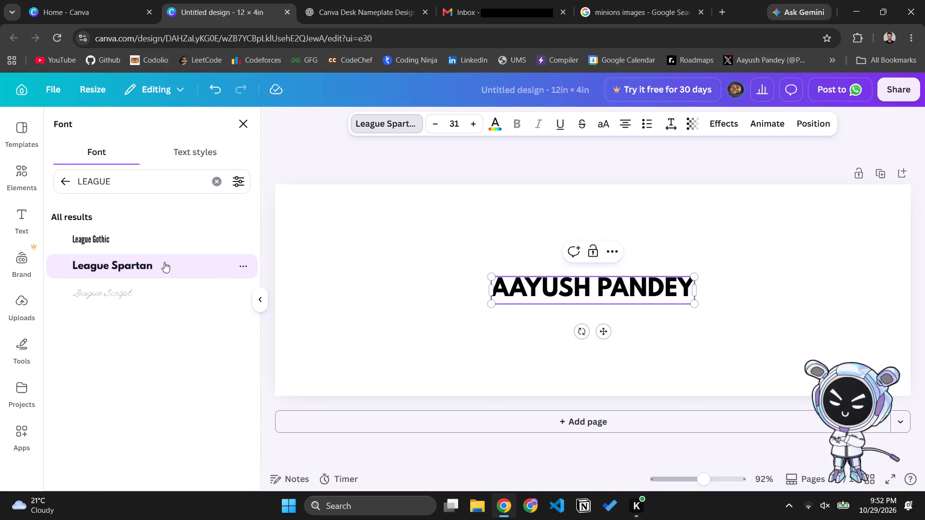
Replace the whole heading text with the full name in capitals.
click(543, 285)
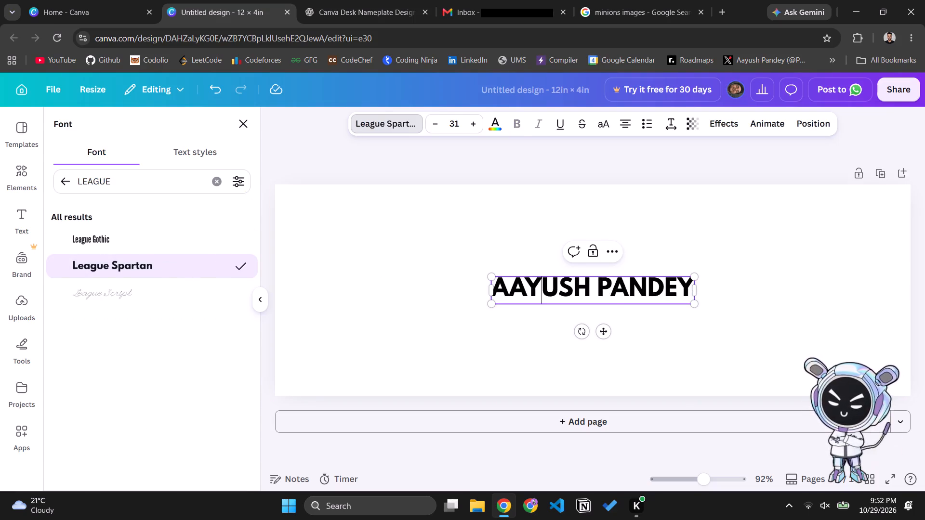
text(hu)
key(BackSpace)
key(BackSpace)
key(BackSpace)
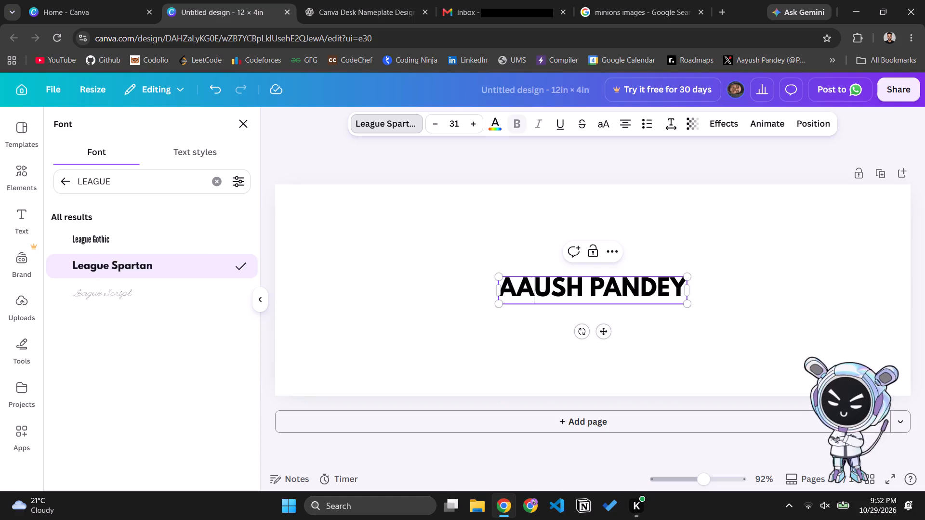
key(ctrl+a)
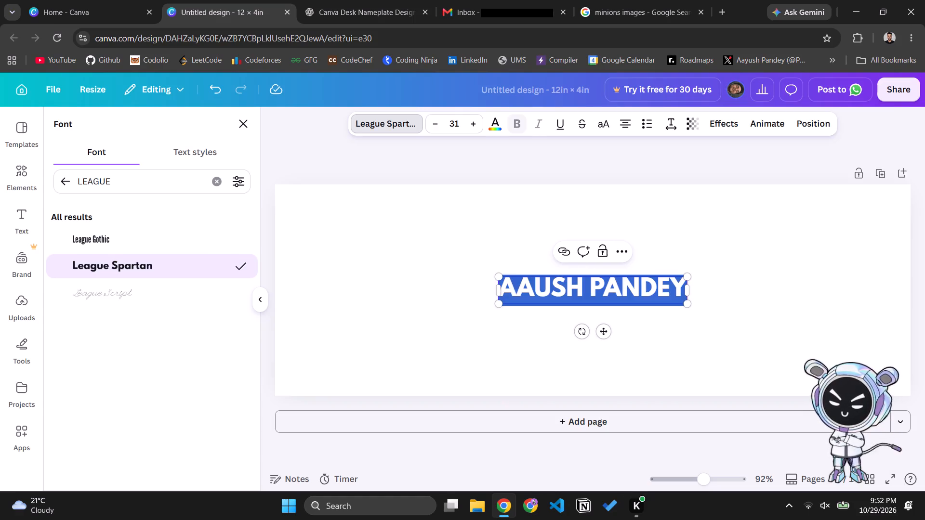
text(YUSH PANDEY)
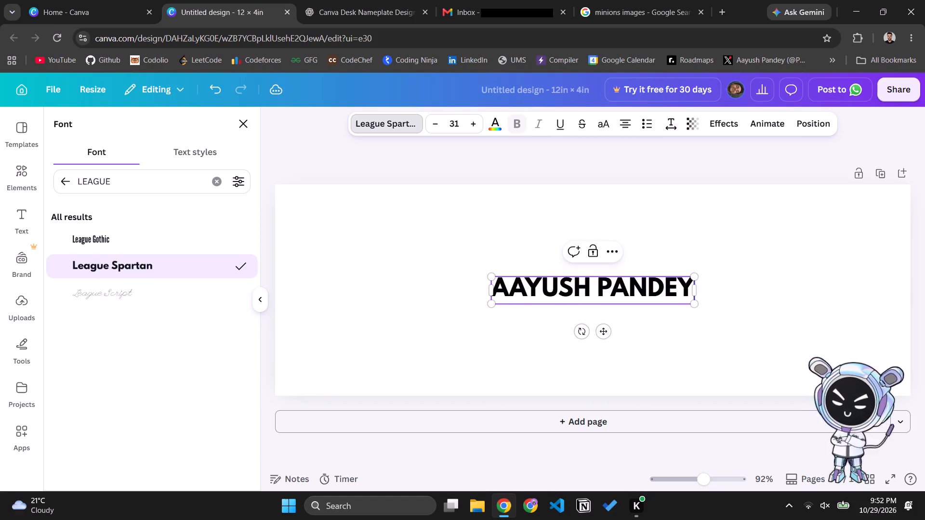
Increase the name heading's font size to 50.
triple_click(475, 126)
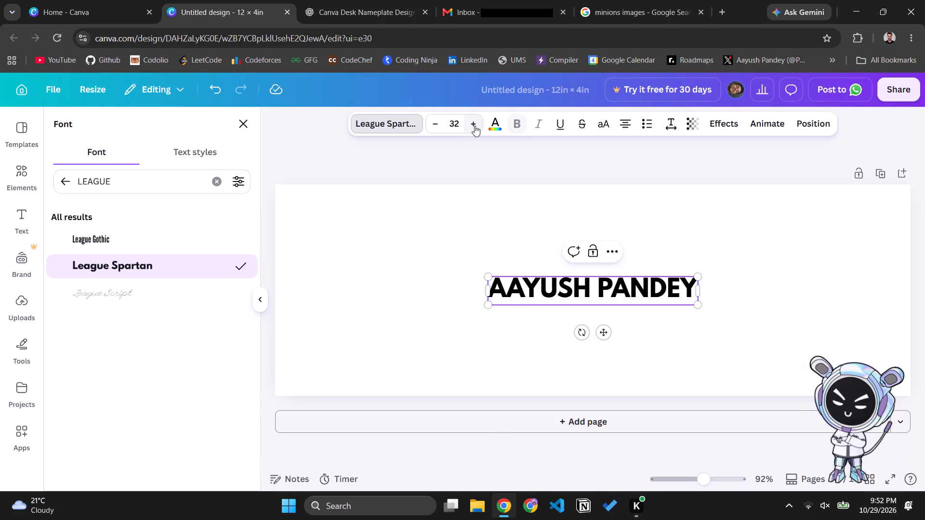
triple_click(475, 126)
triple_click(475, 126)
triple_click(475, 126)
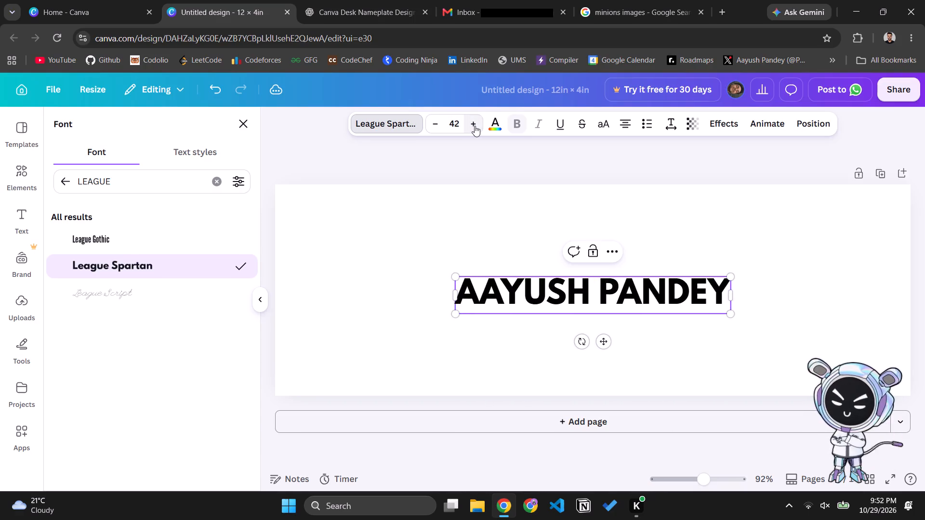
triple_click(475, 126)
triple_click(475, 126)
click(475, 126)
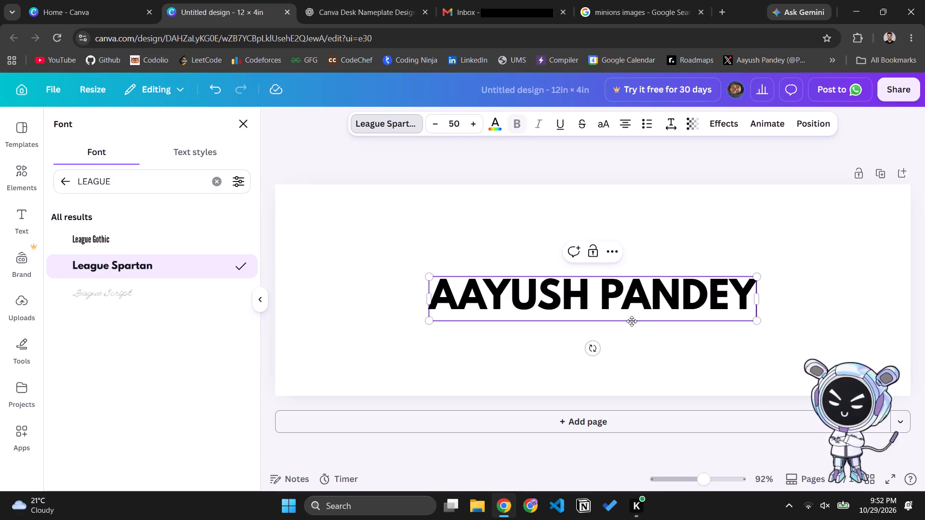
Choose yellow #ffde59 as the name's text colour, replace all black on the page with it and deselect the heading.
click(502, 124)
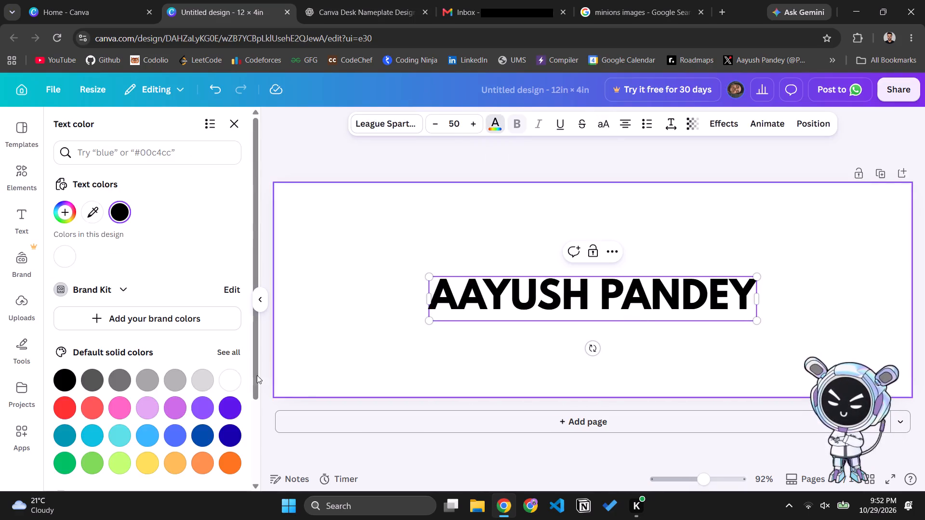
scroll(199, 434, down, 1)
click(141, 429)
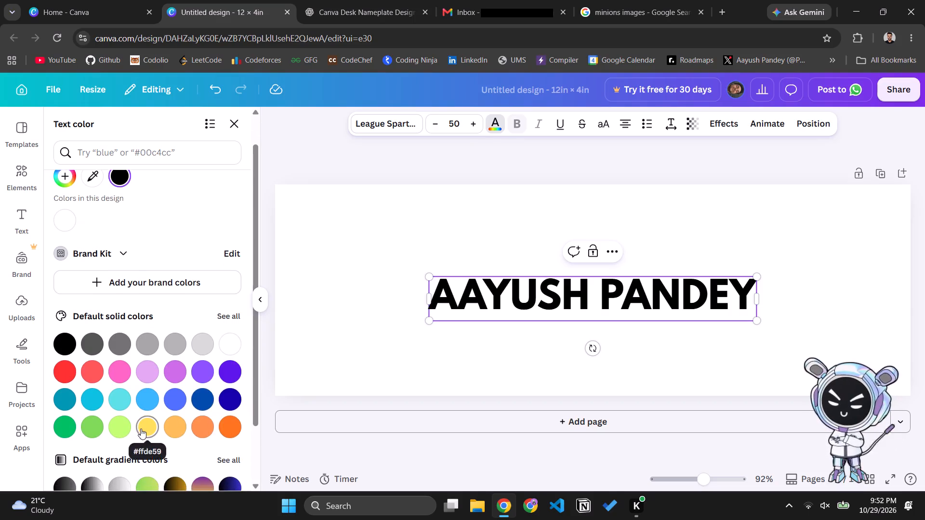
scroll(141, 429, down, 4)
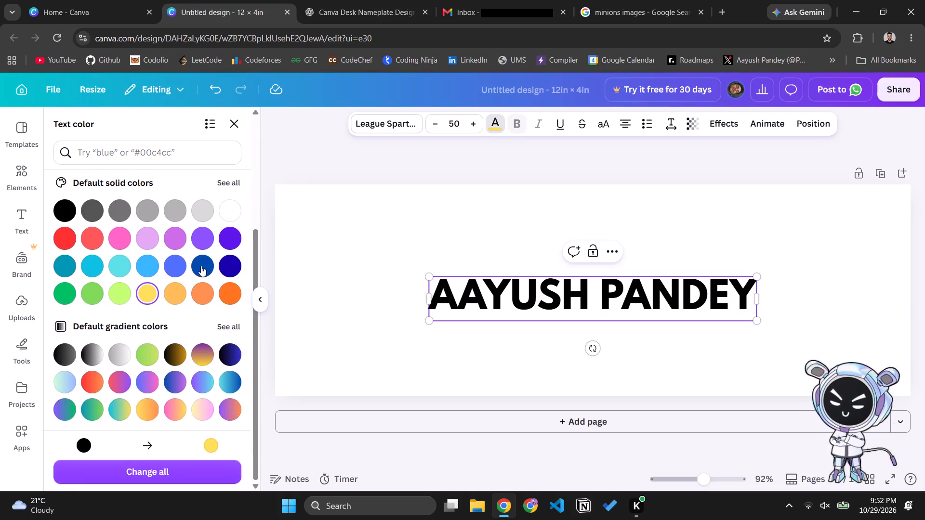
scroll(178, 168, up, 1)
click(220, 208)
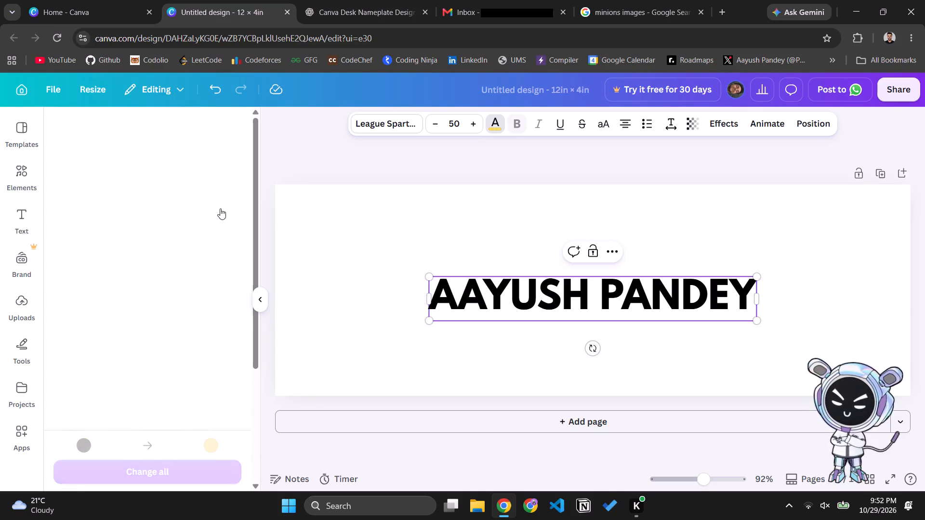
scroll(133, 361, down, 3)
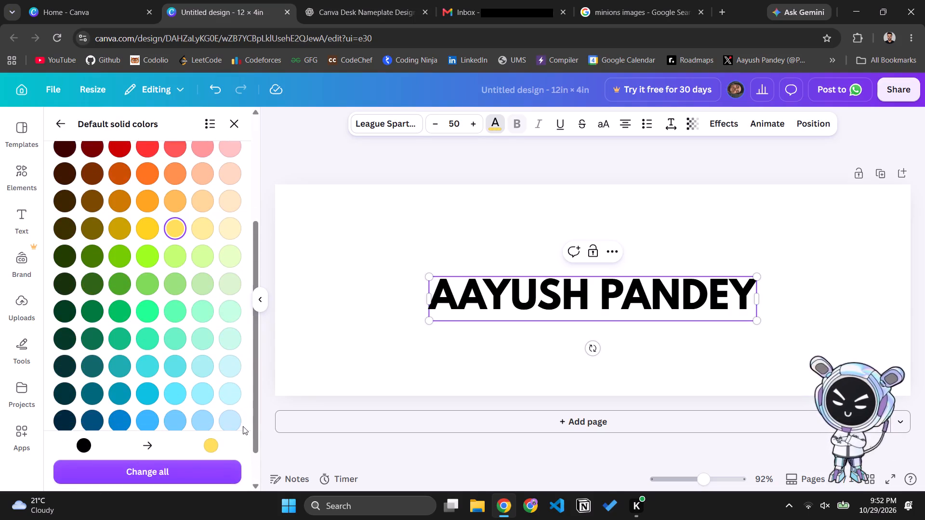
click(195, 462)
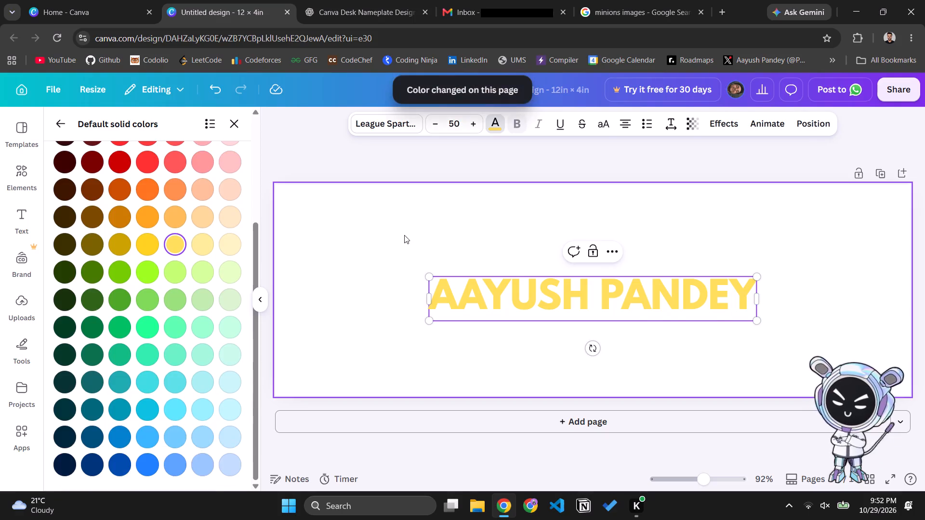
click(404, 236)
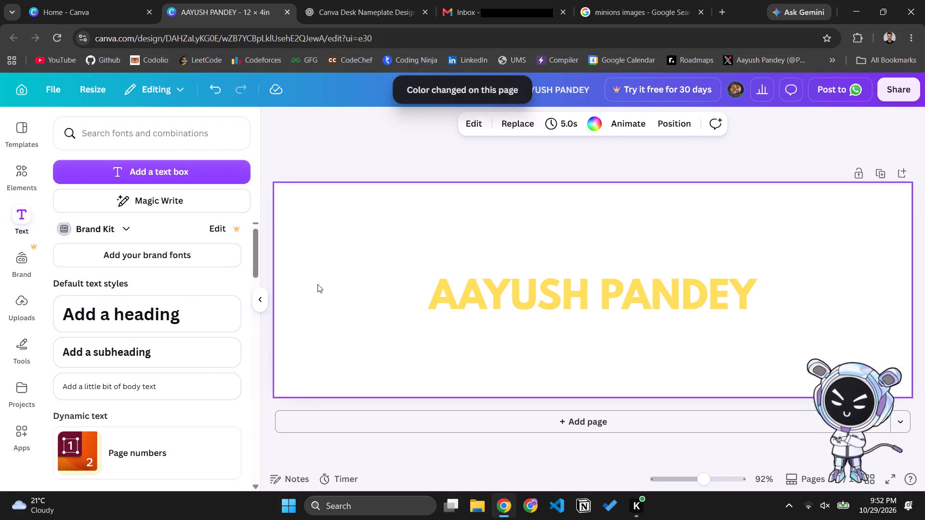
drag(634, 307, 630, 284)
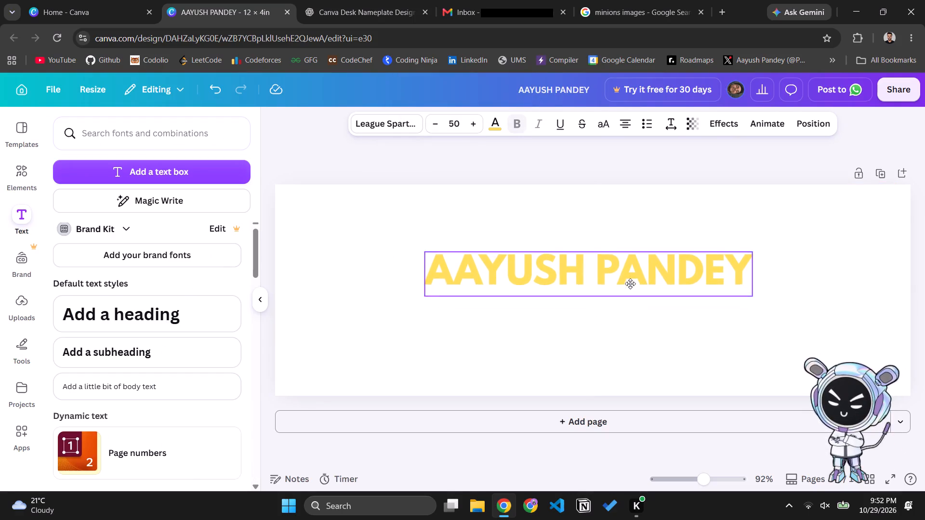
drag(630, 284, 604, 300)
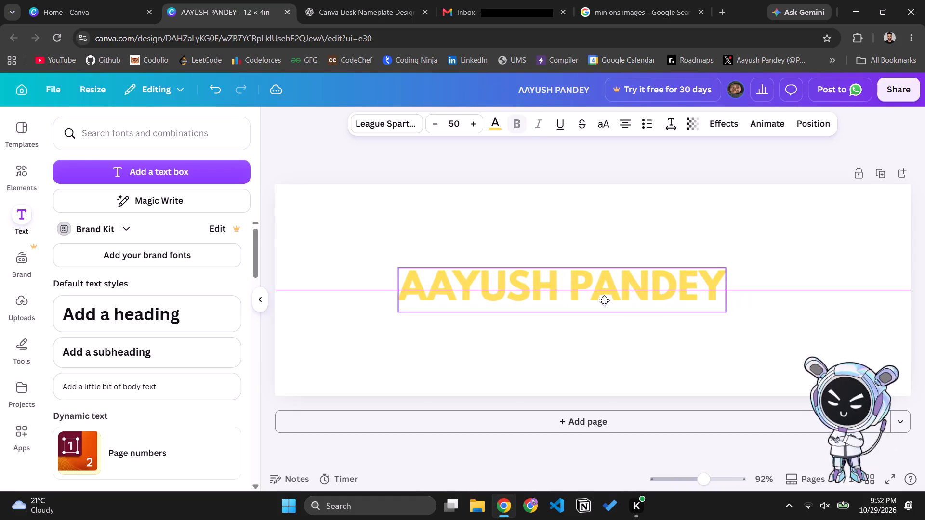
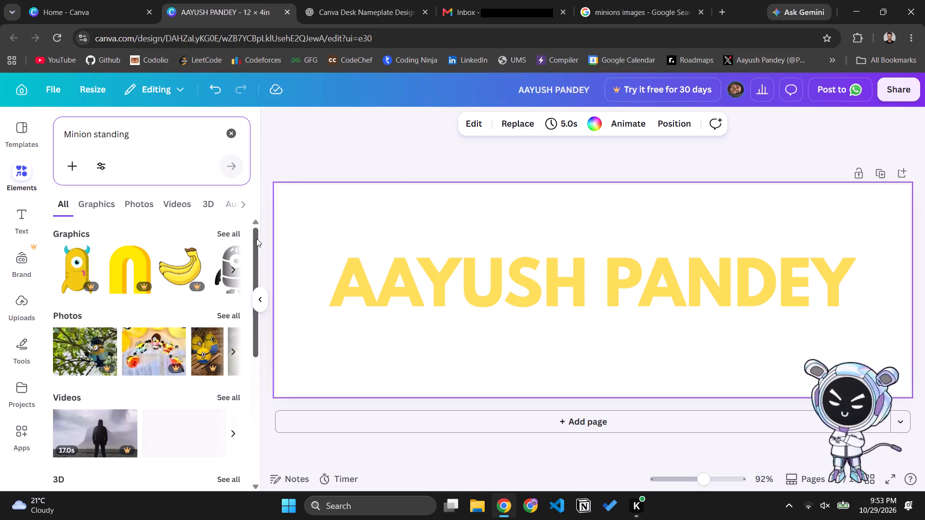
click(221, 223)
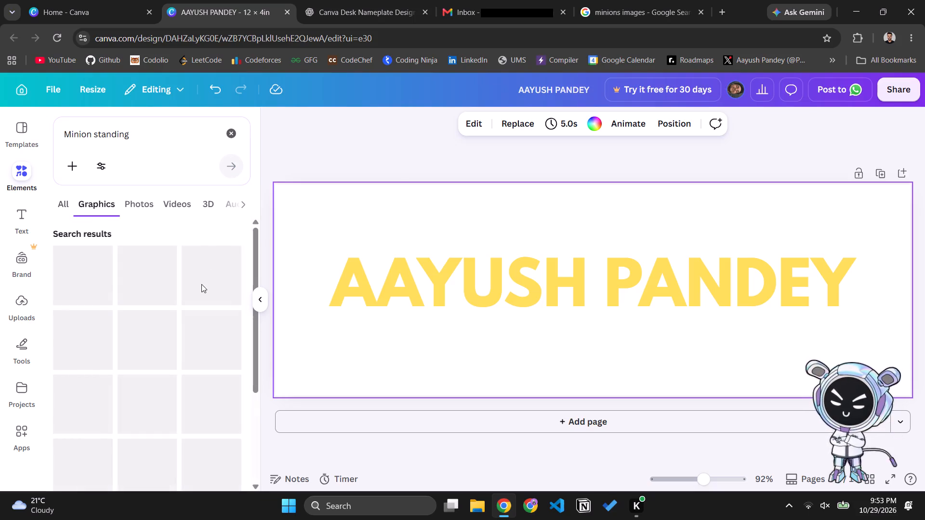
scroll(201, 284, down, 1)
scroll(201, 284, up, 2)
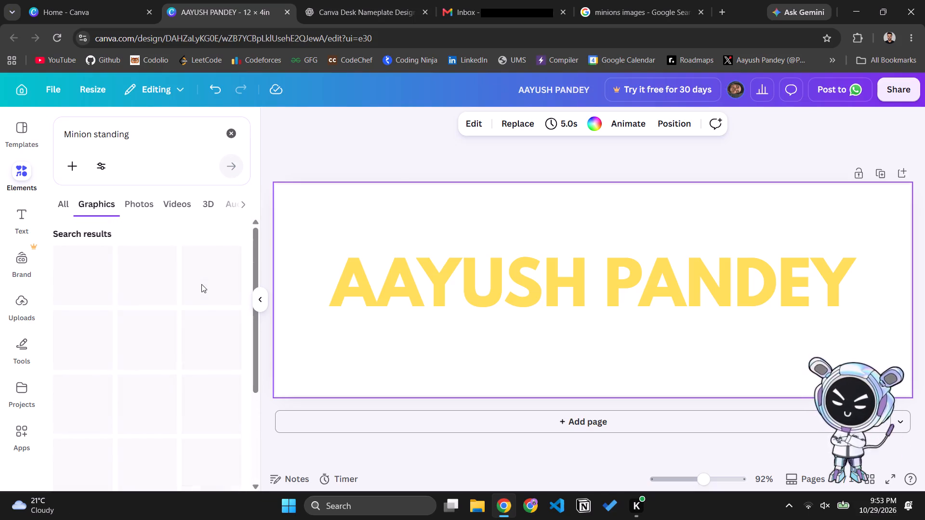
scroll(201, 284, down, 6)
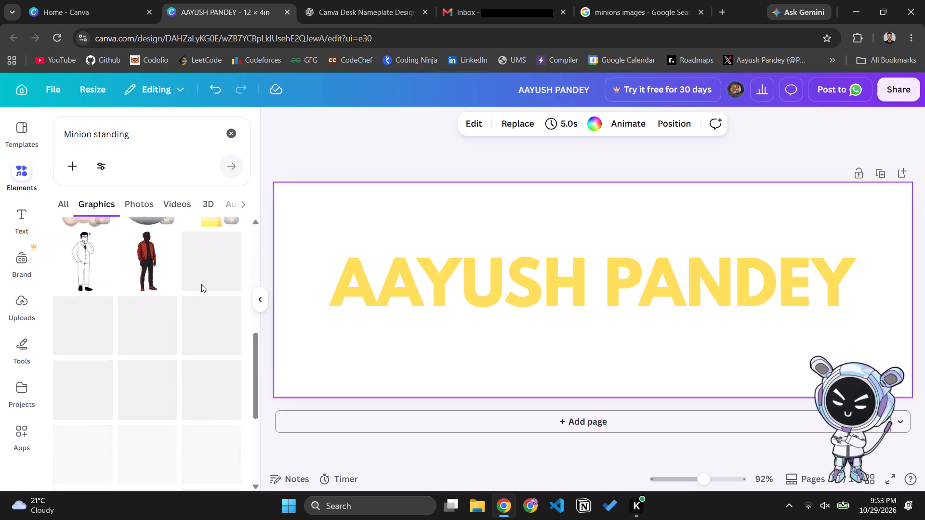
scroll(201, 284, down, 1)
Shorten the element search to "Minion" and check the graphics results.
click(132, 126)
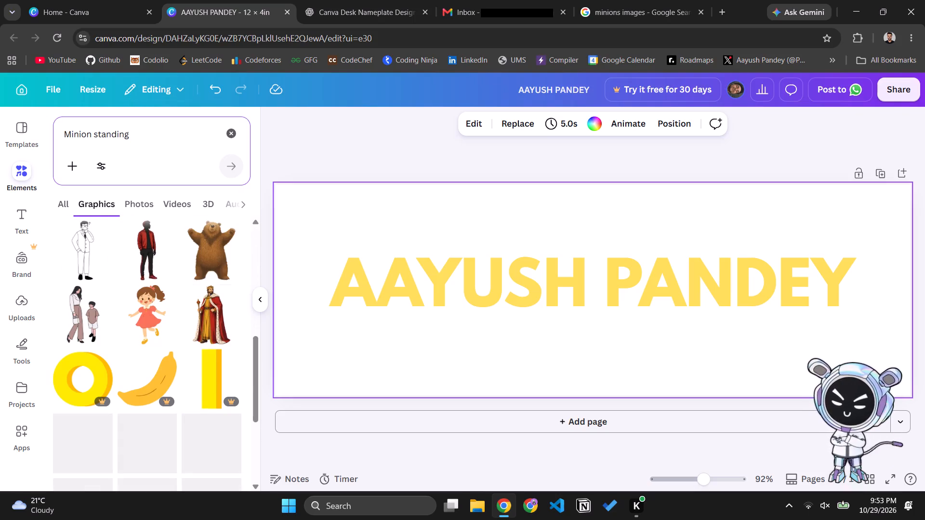
click(132, 130)
key(BackSpace)
key(BackSpace)
key(BackSpace)
key(BackSpace)
key(BackSpace)
key(BackSpace)
key(BackSpace)
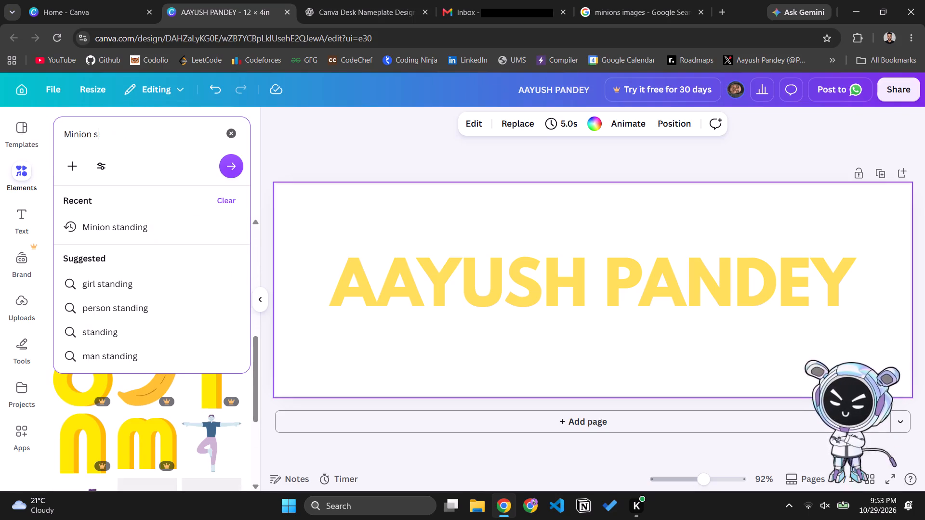
key(BackSpace)
key(BackSpace)
key(Return)
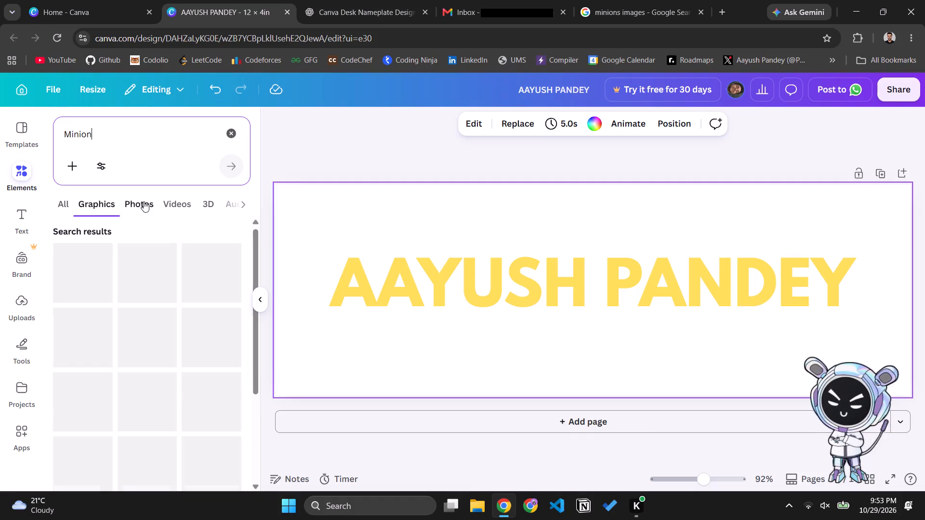
scroll(145, 258, up, 1)
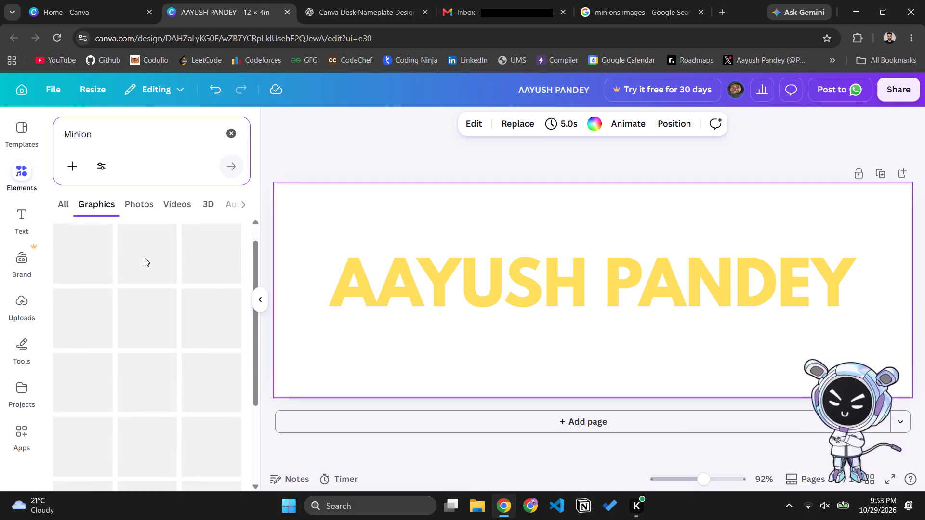
scroll(145, 258, up, 1)
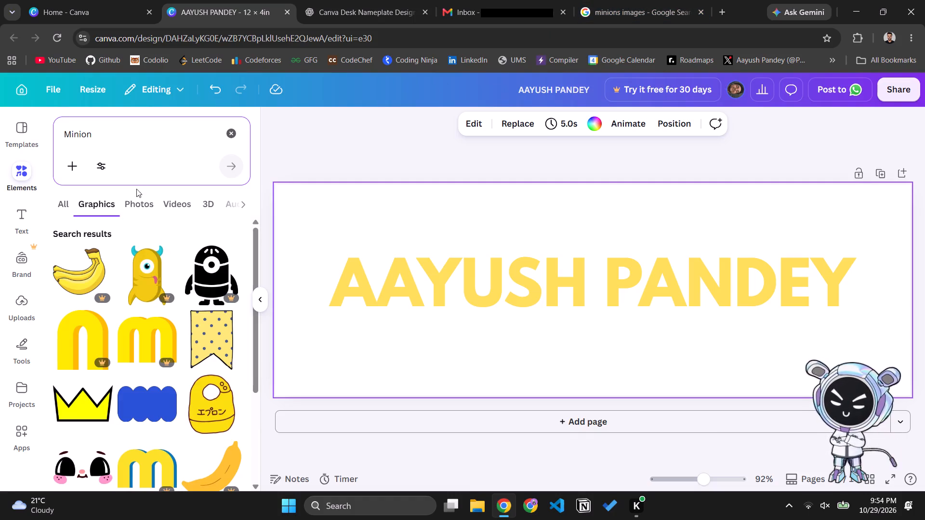
Look through the photo results for "Minion" and clear the element search.
click(140, 200)
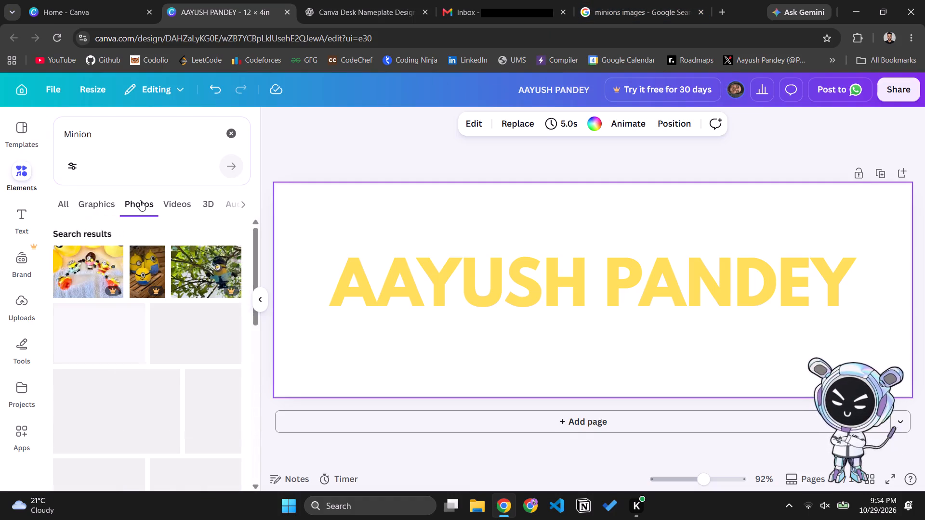
scroll(147, 303, down, 5)
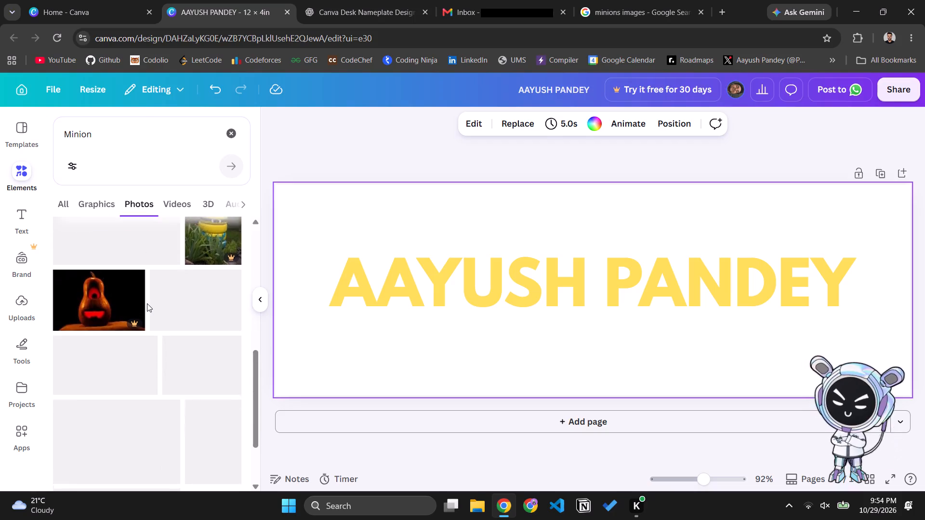
scroll(147, 303, down, 4)
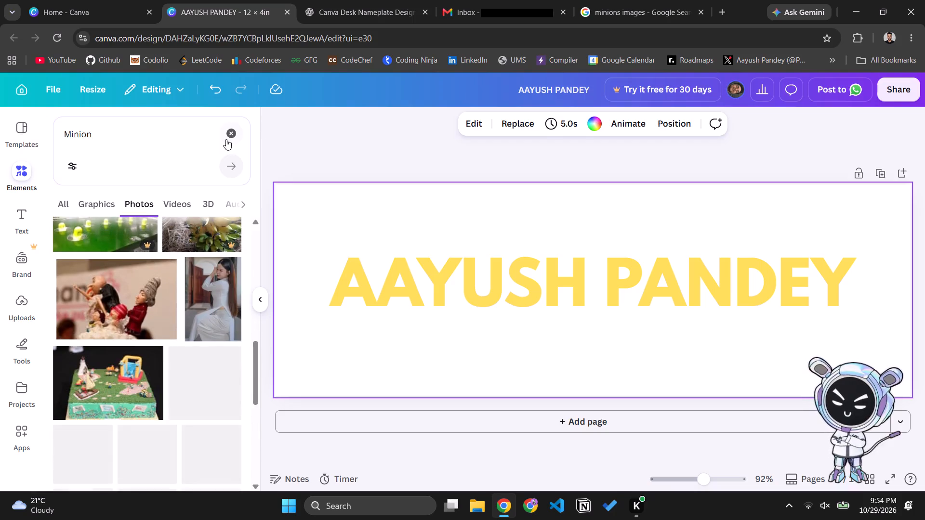
click(226, 139)
Switch to the Google "minions images" results and examine them for a standing minion suitable for the nameplate.
click(694, 1)
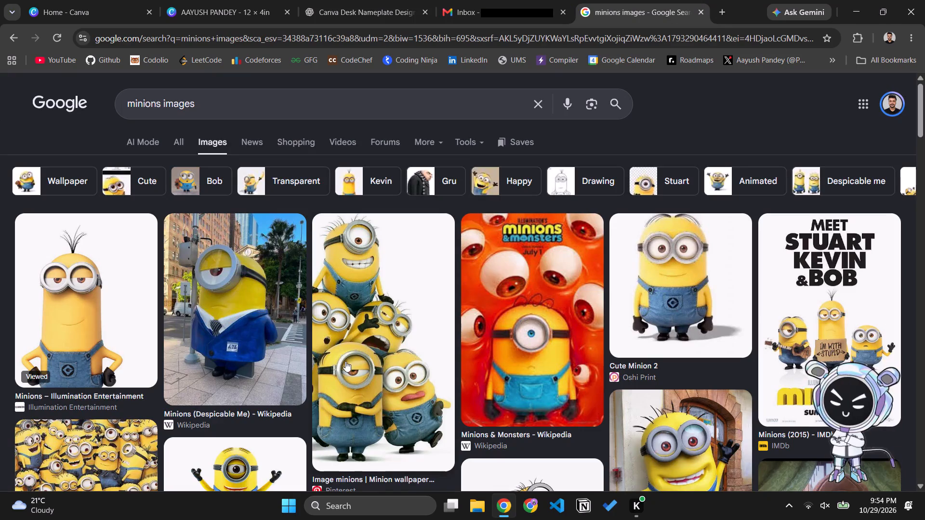
scroll(345, 361, down, 7)
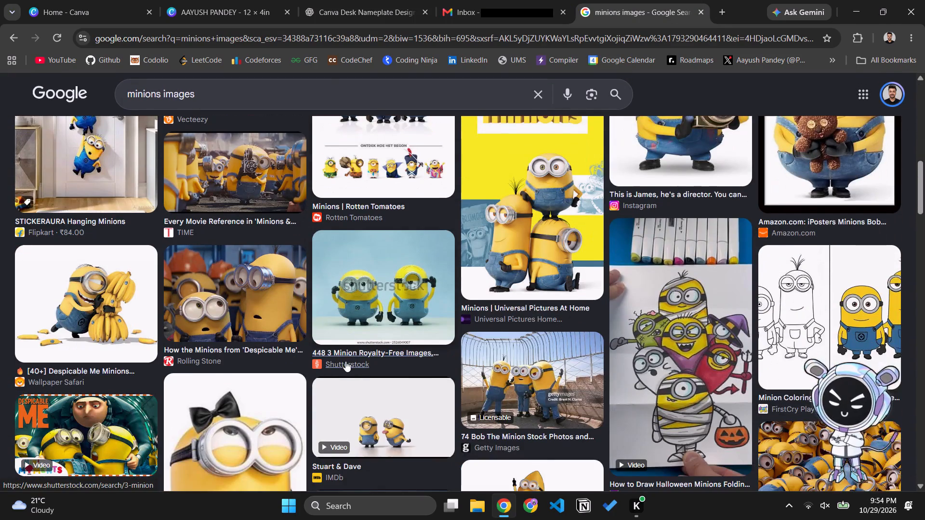
scroll(345, 361, down, 9)
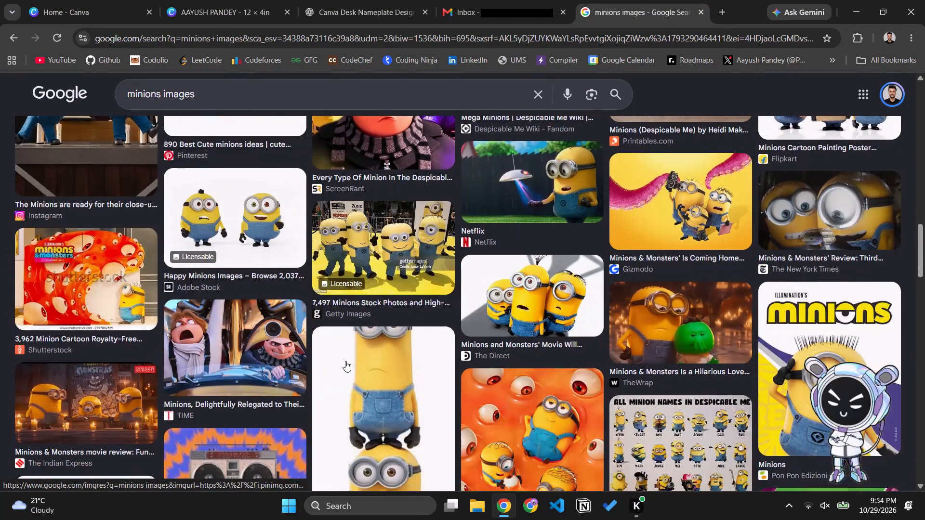
scroll(345, 361, down, 7)
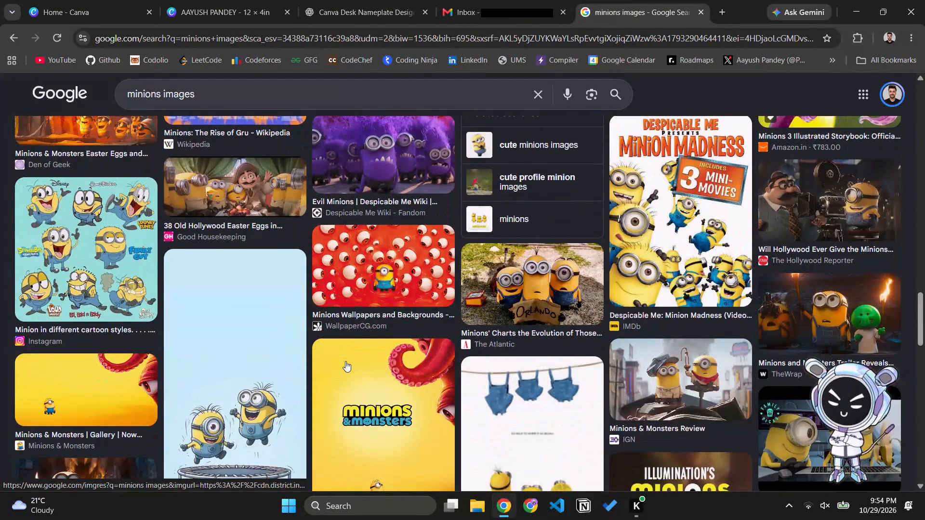
scroll(345, 361, down, 15)
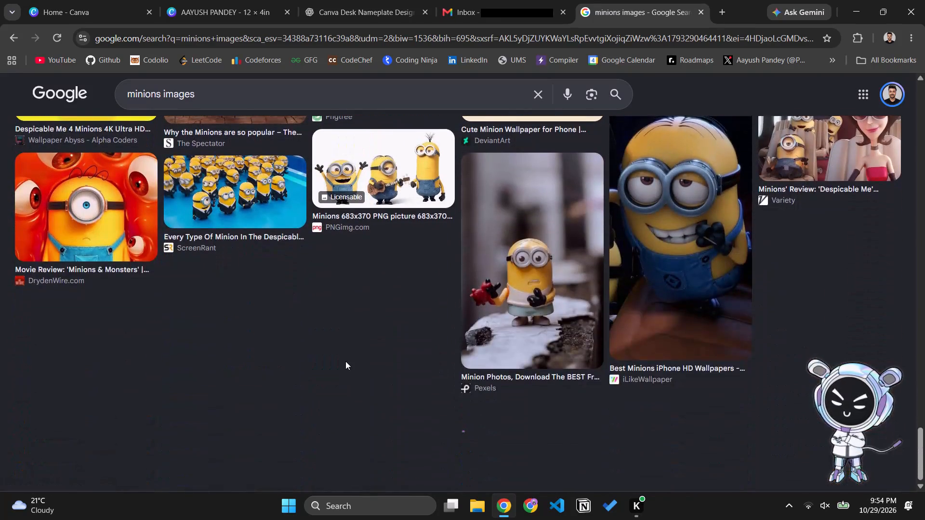
scroll(345, 361, up, 16)
scroll(345, 361, up, 5)
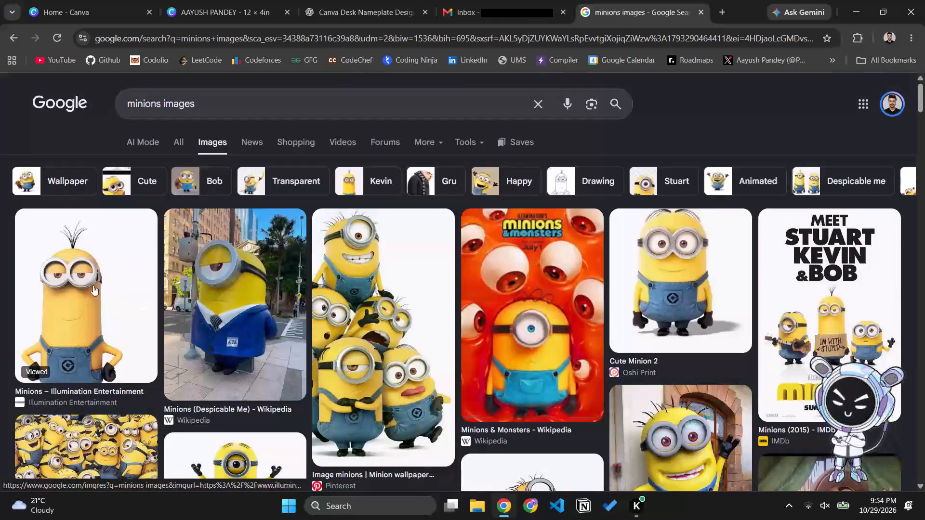
Preview the Illumination Entertainment minion image and the Bob wiki image, examining the related images for a suitable minion.
click(66, 282)
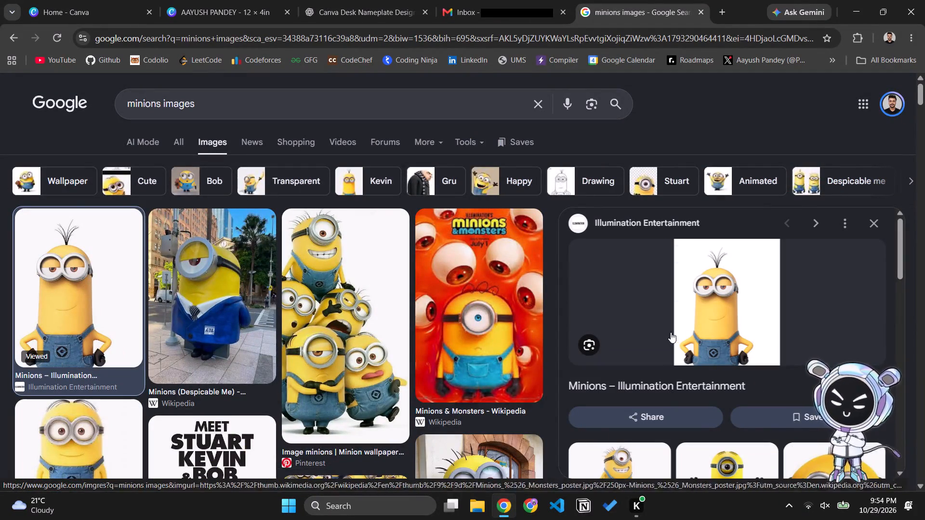
scroll(735, 366, down, 9)
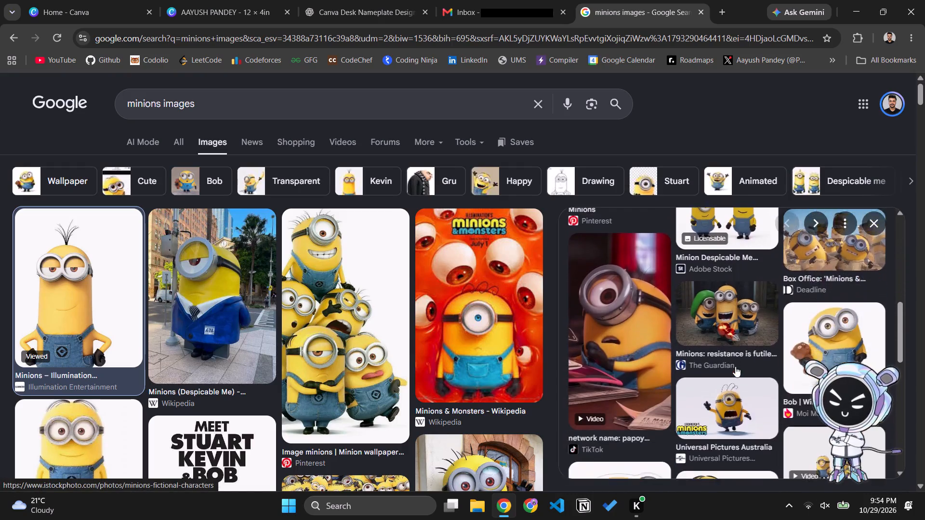
scroll(735, 366, down, 1)
click(873, 248)
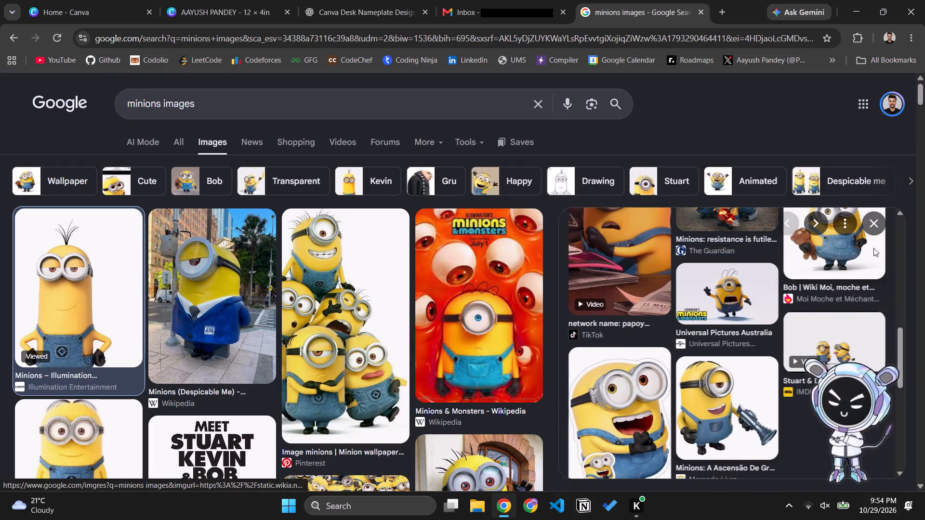
scroll(697, 349, down, 4)
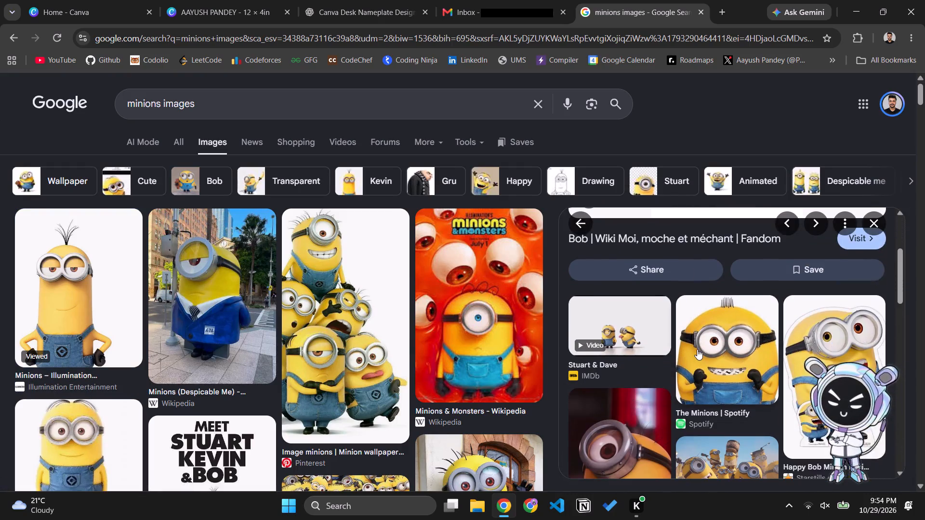
scroll(697, 349, down, 8)
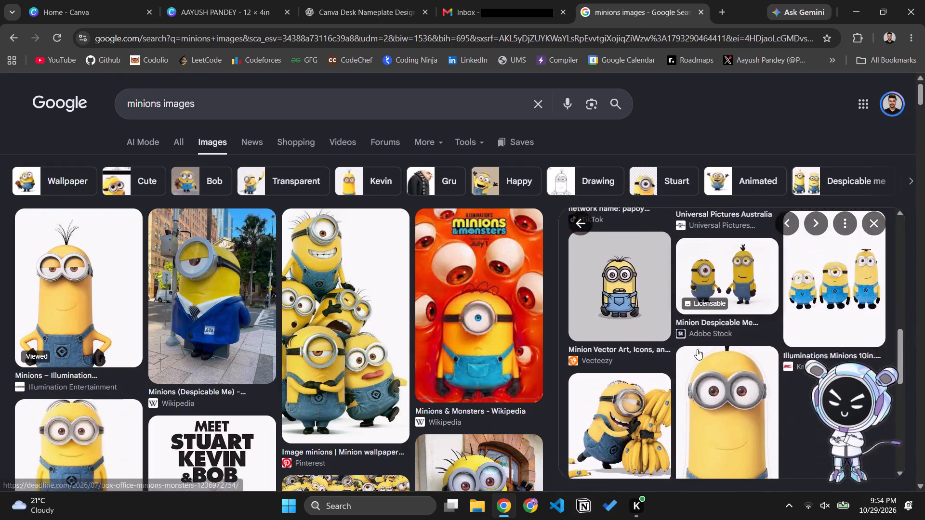
scroll(697, 349, down, 7)
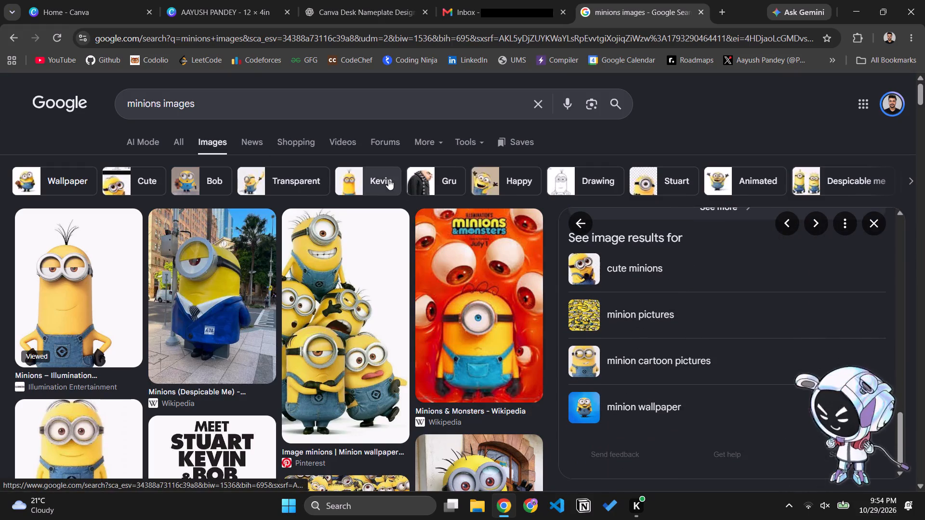
Narrow the minion image results to Kevin and look through them for a standing minion suited to the nameplate.
click(376, 182)
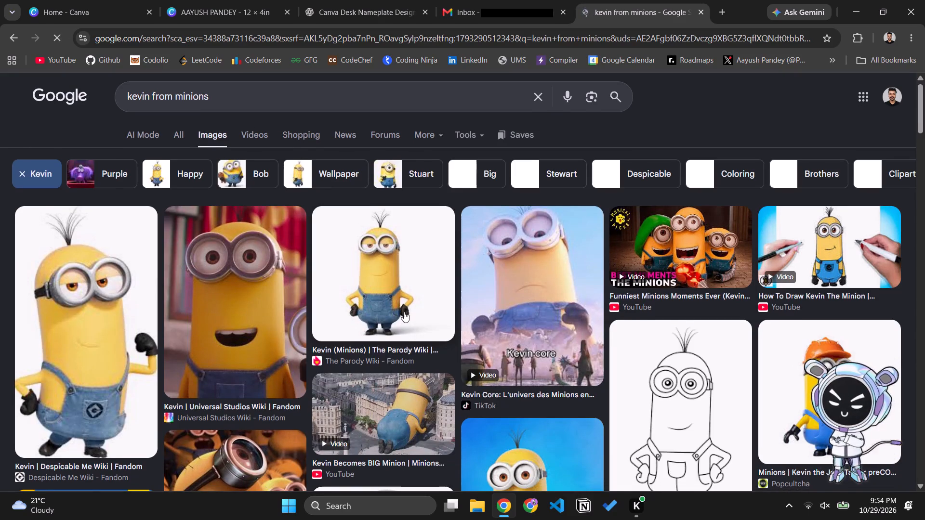
scroll(404, 290, down, 2)
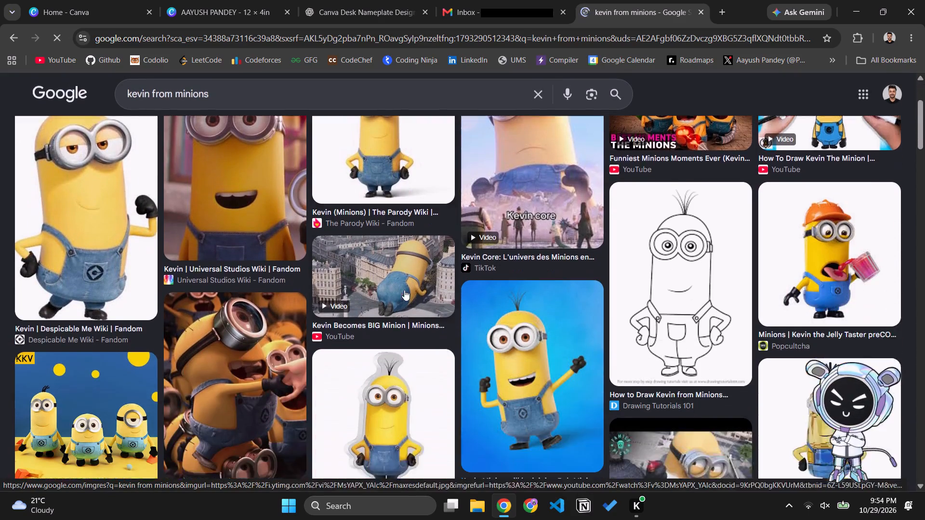
scroll(404, 290, down, 8)
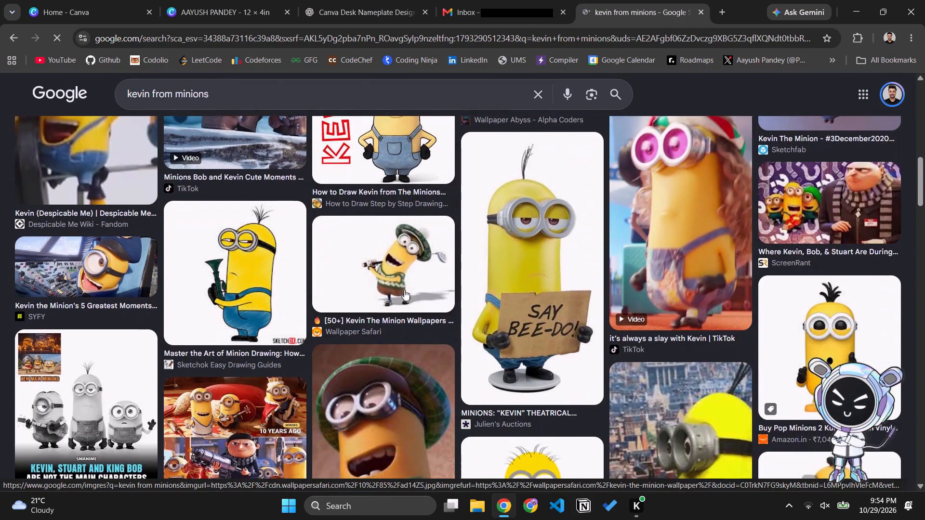
scroll(404, 290, down, 3)
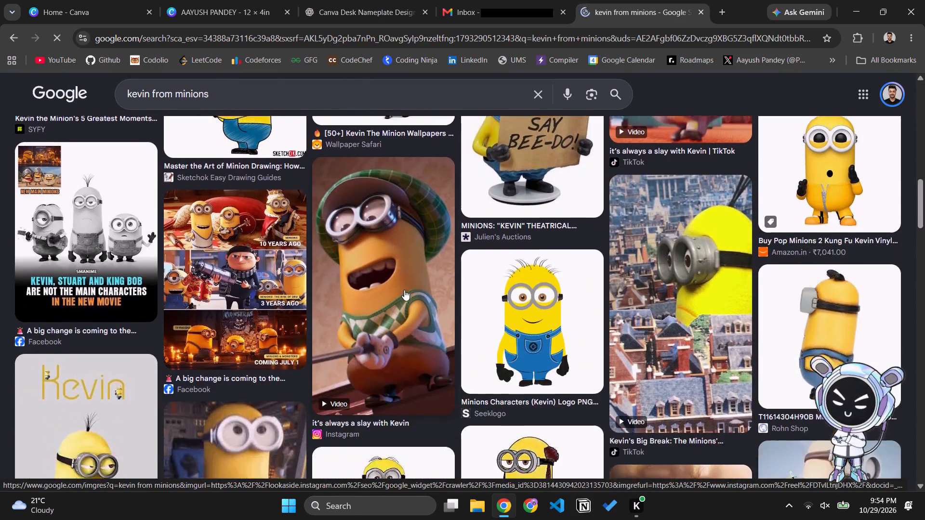
scroll(404, 290, down, 4)
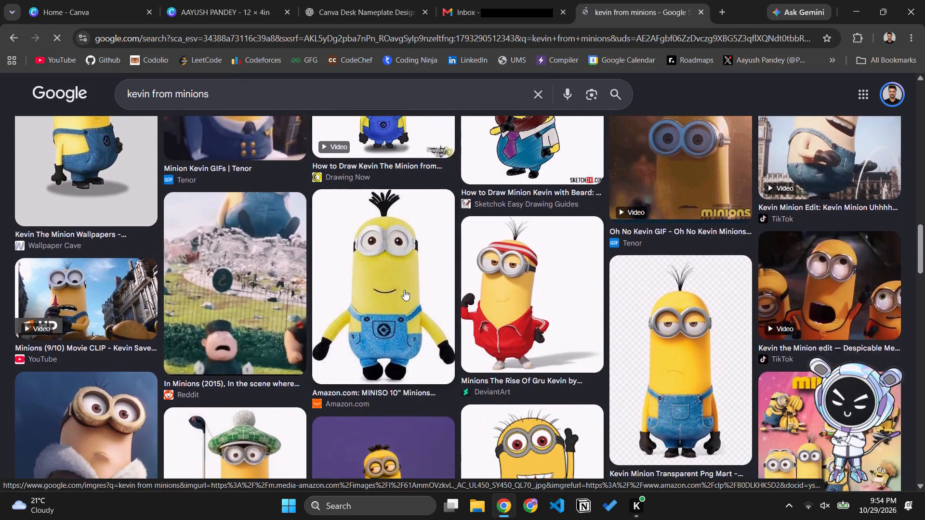
scroll(404, 290, down, 2)
scroll(404, 290, up, 7)
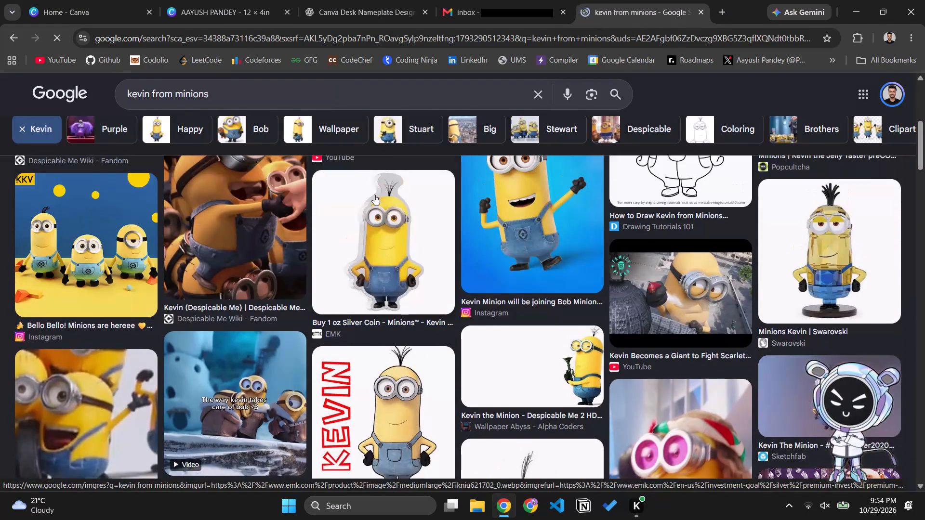
scroll(374, 195, up, 4)
Preview the Parody Wiki image of Kevin standing and examine its related images.
click(393, 271)
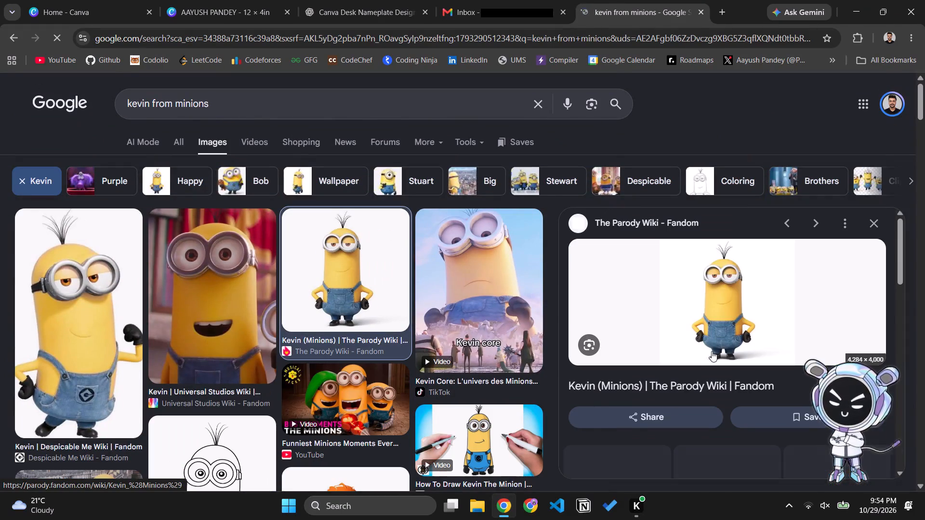
scroll(712, 351, down, 9)
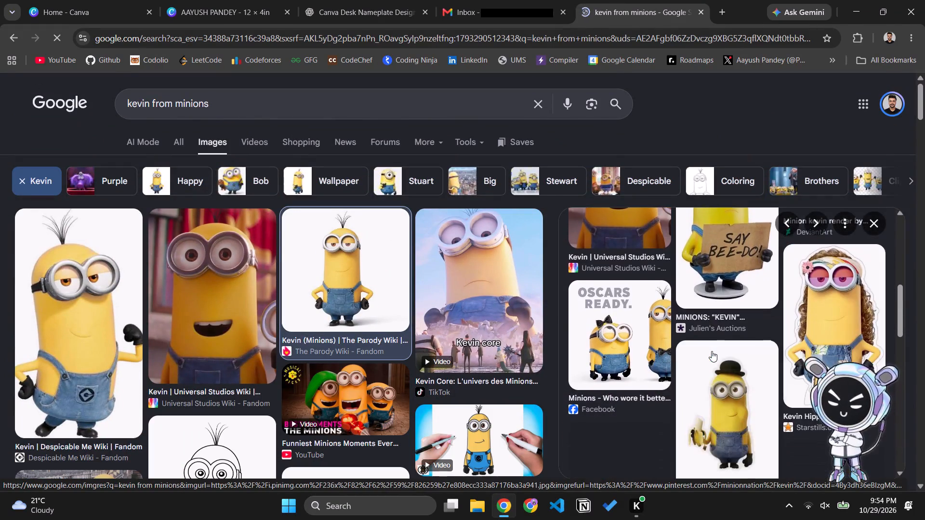
scroll(712, 351, down, 6)
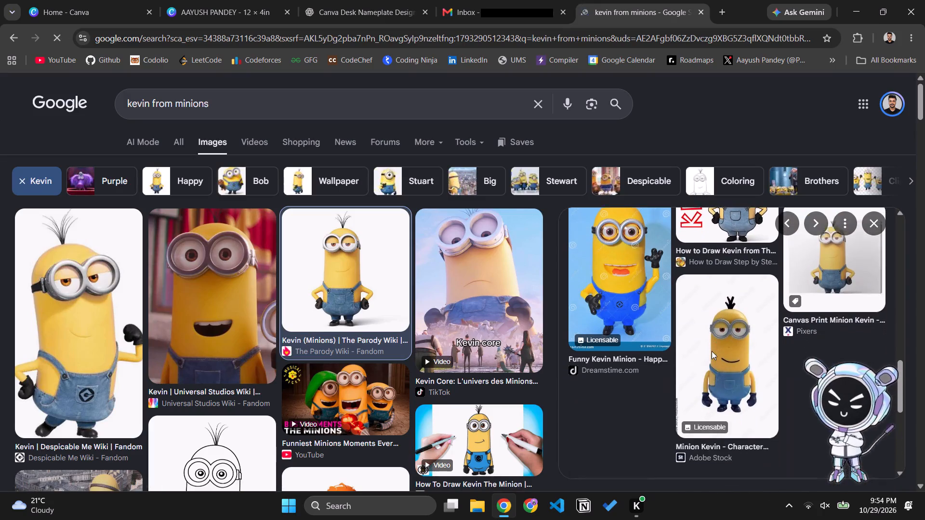
scroll(712, 351, down, 2)
scroll(712, 351, up, 8)
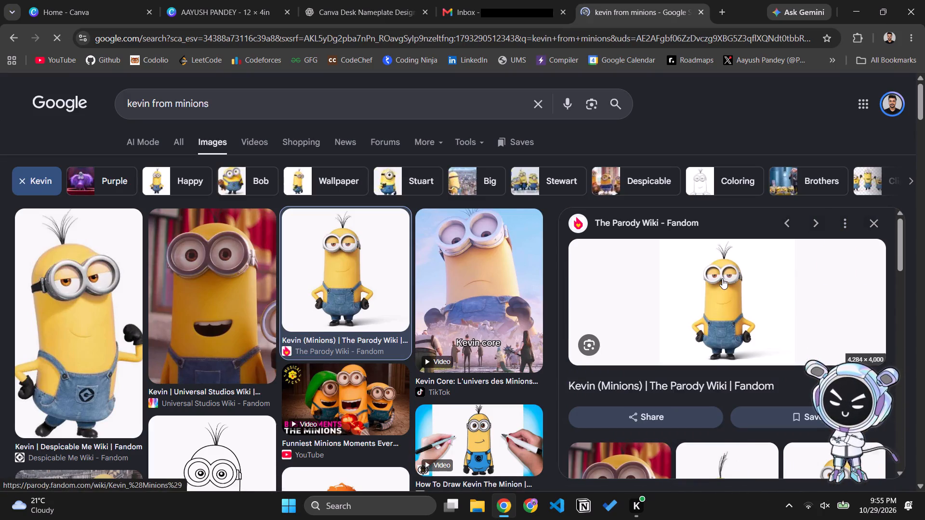
Save the previewed Parody Wiki Kevin image to the Desktop as a JPEG named 1.
click(722, 278)
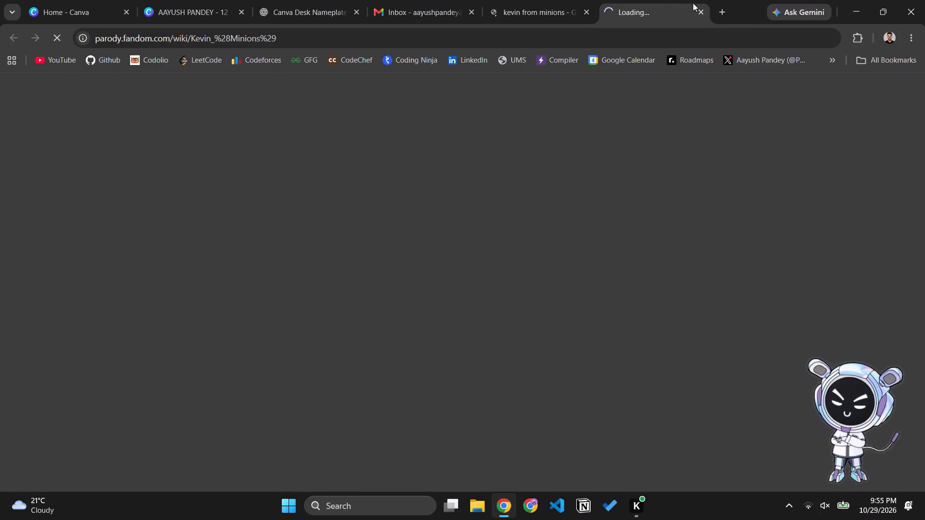
click(700, 13)
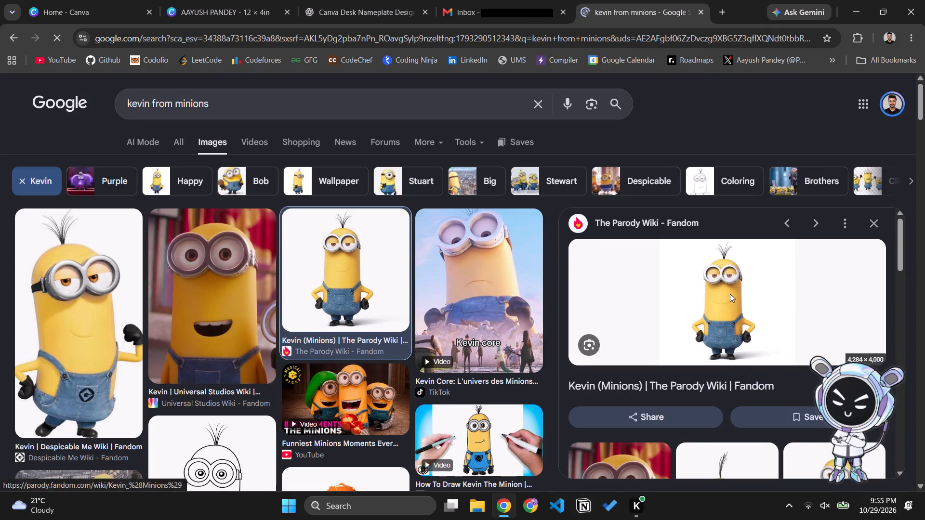
right_click(730, 294)
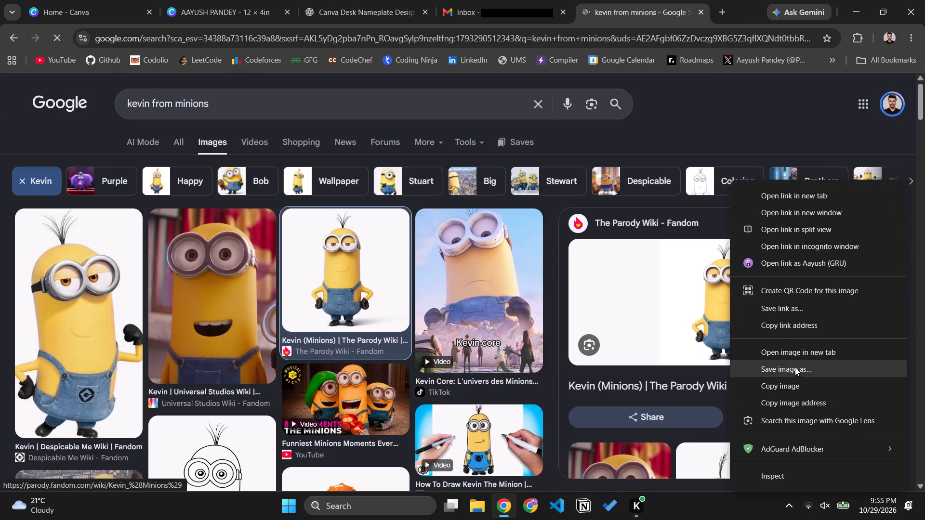
click(796, 370)
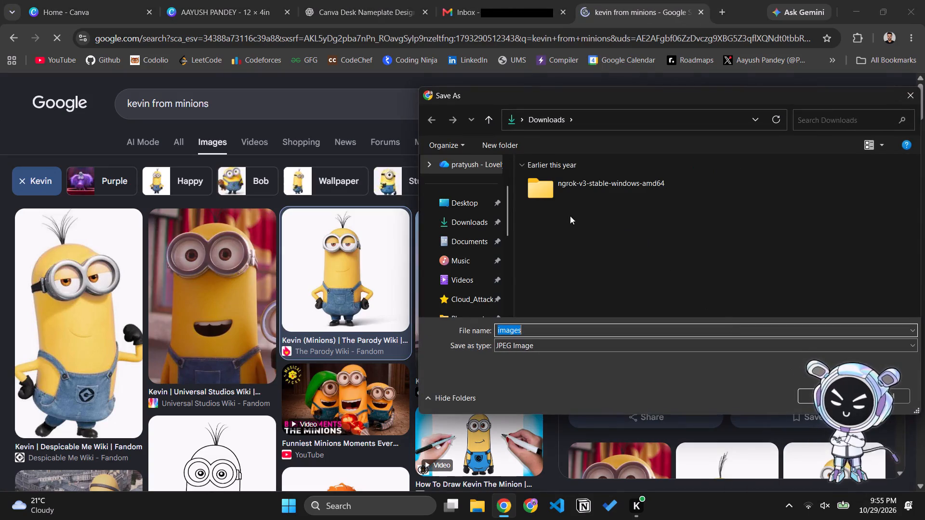
click(449, 200)
click(539, 327)
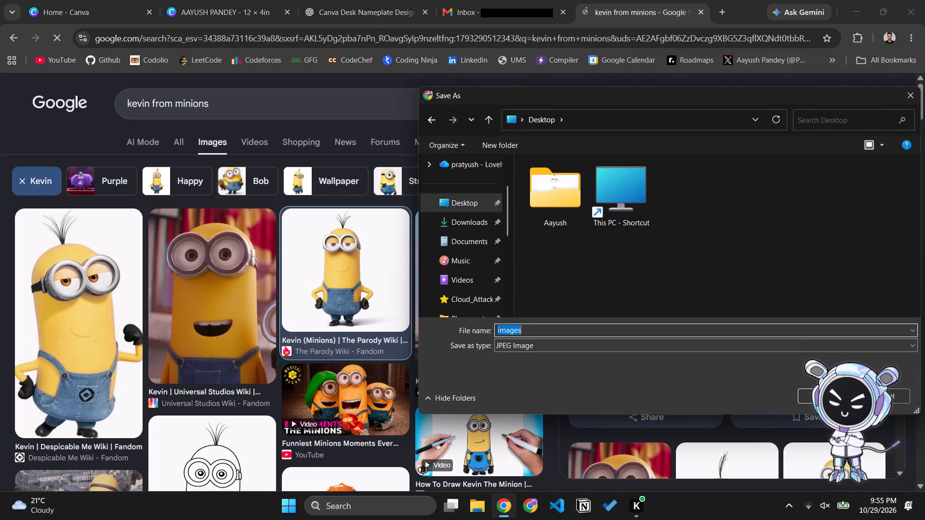
key(1)
key(Return)
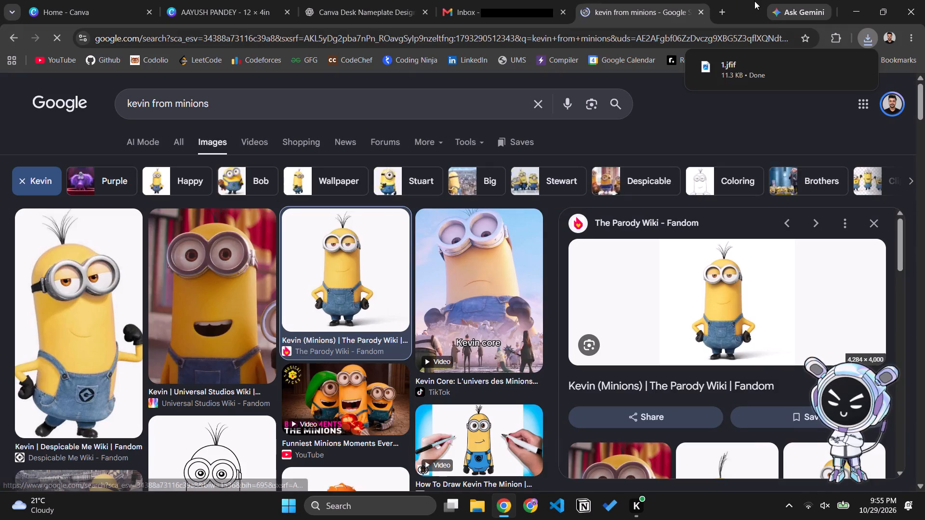
Search the web for "bg remove" in a new browser tab and open the remove.bg site.
click(718, 9)
text(BG)
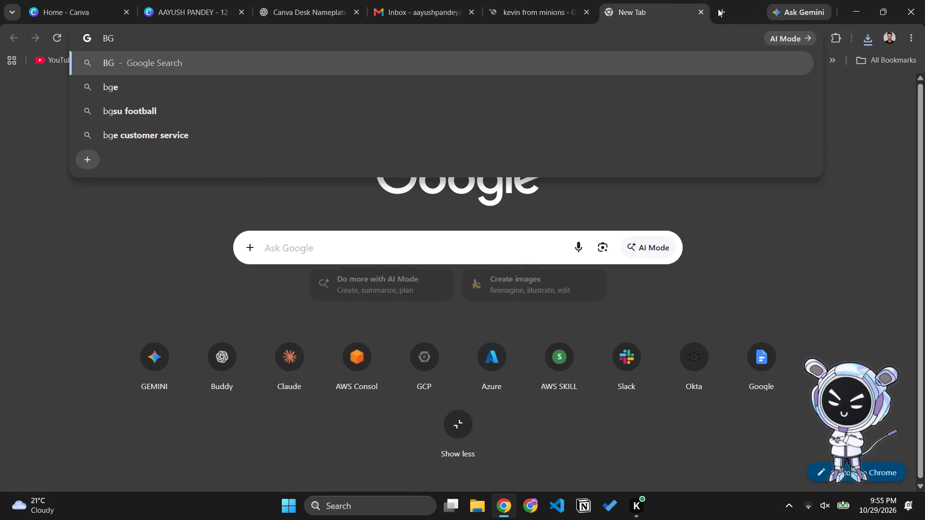
text(re)
key(Down)
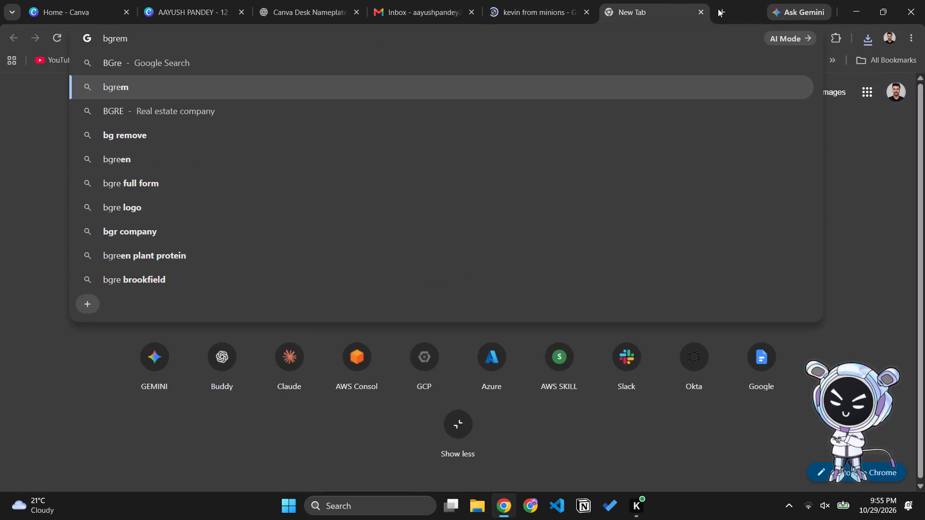
key(Down)
key(Down)
key(Return)
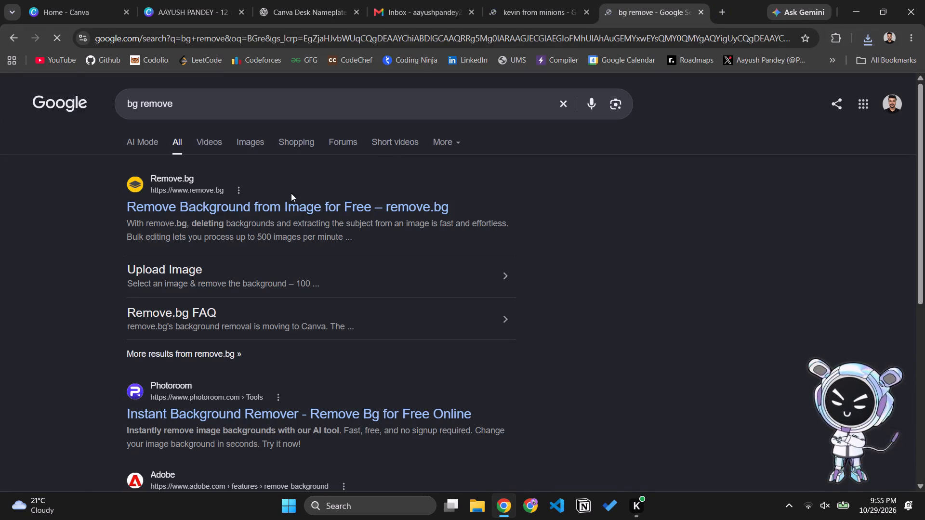
click(291, 206)
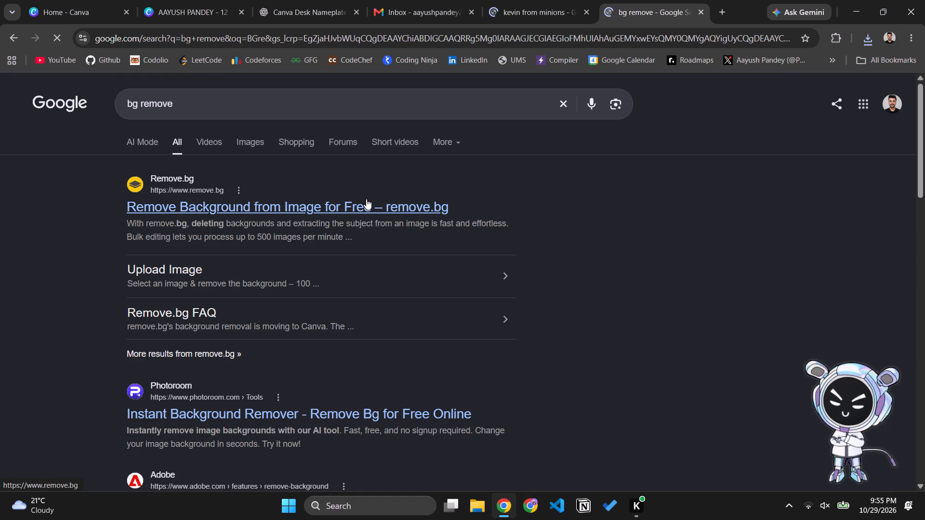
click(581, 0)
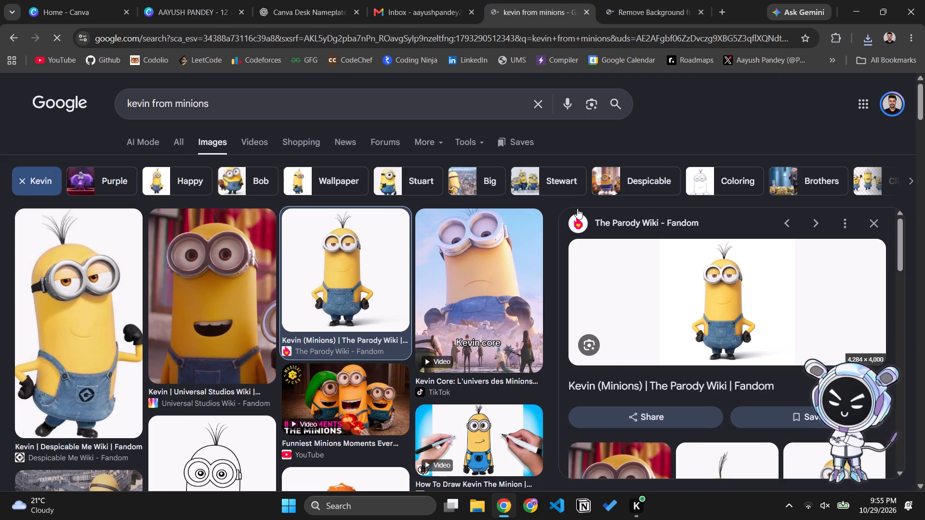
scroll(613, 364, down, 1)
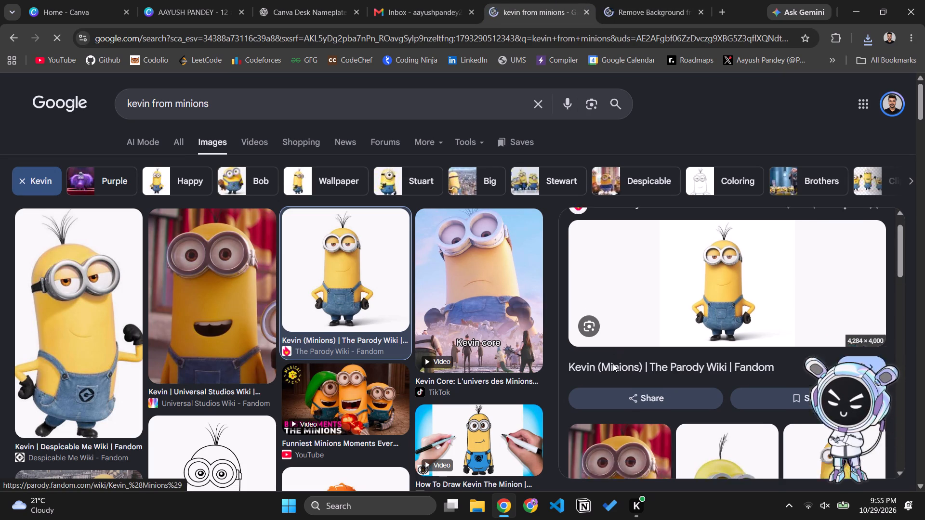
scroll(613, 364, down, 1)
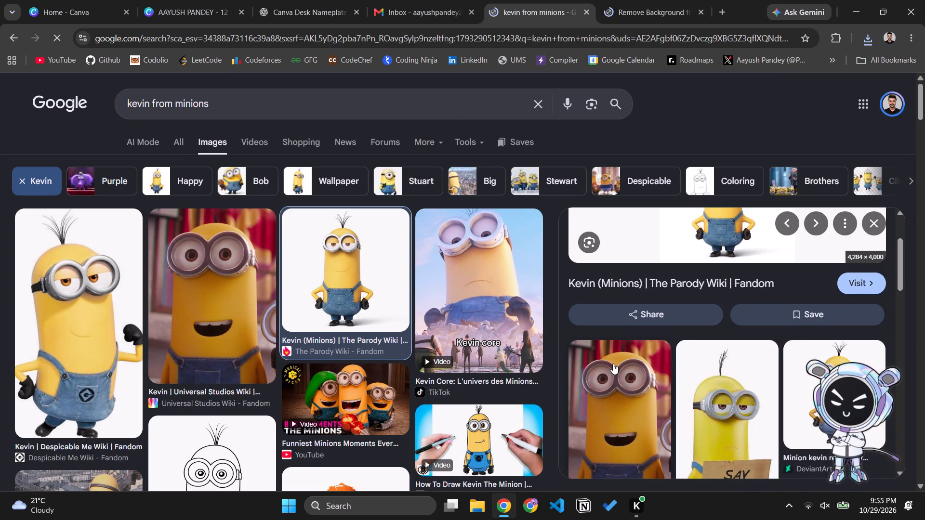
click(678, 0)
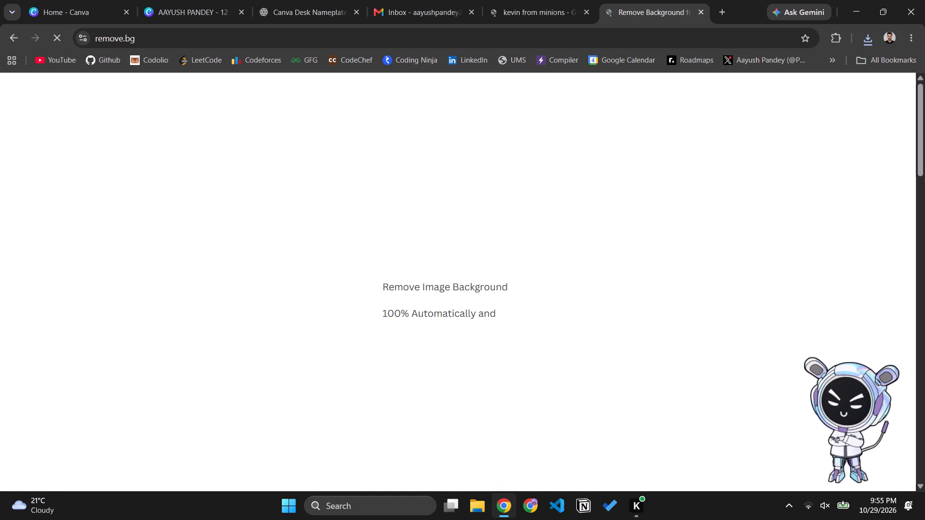
Return to the Kevin image results, narrow them to Stuart, and look through them for another suitable minion.
click(583, 0)
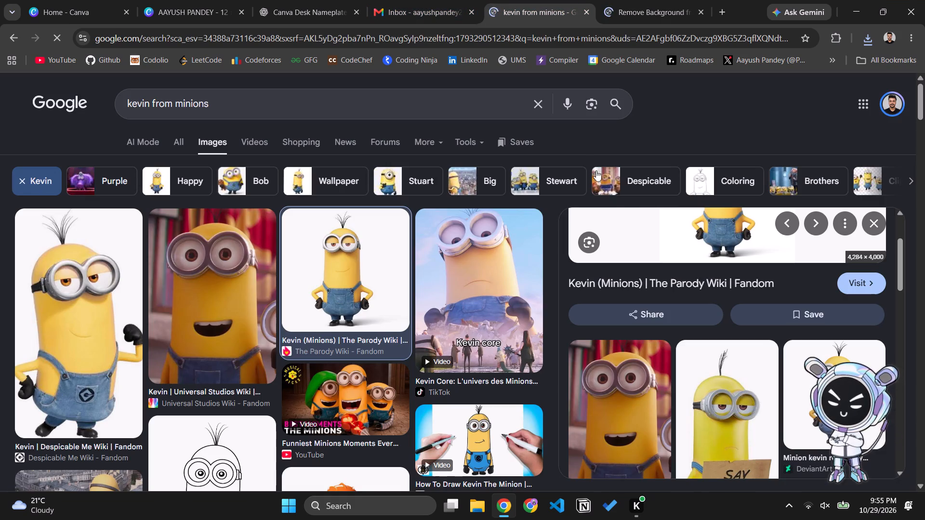
scroll(680, 247, up, 2)
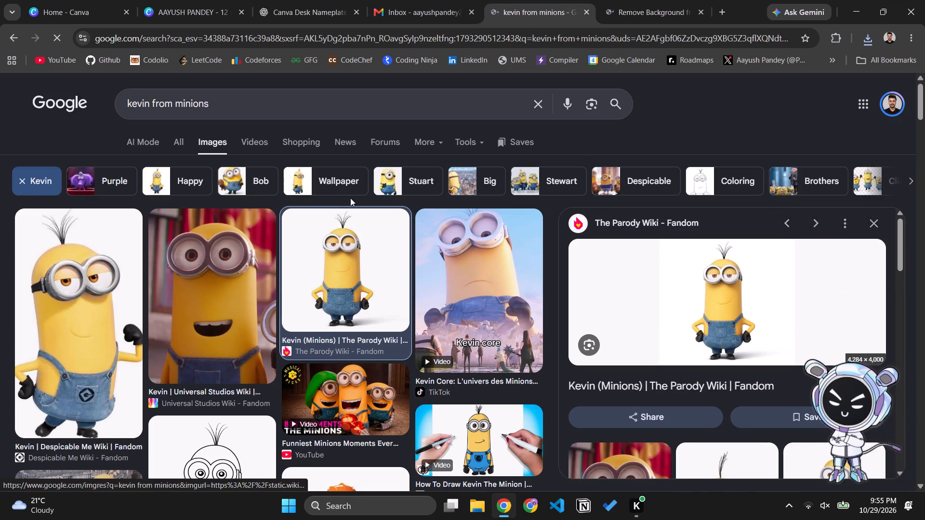
click(415, 178)
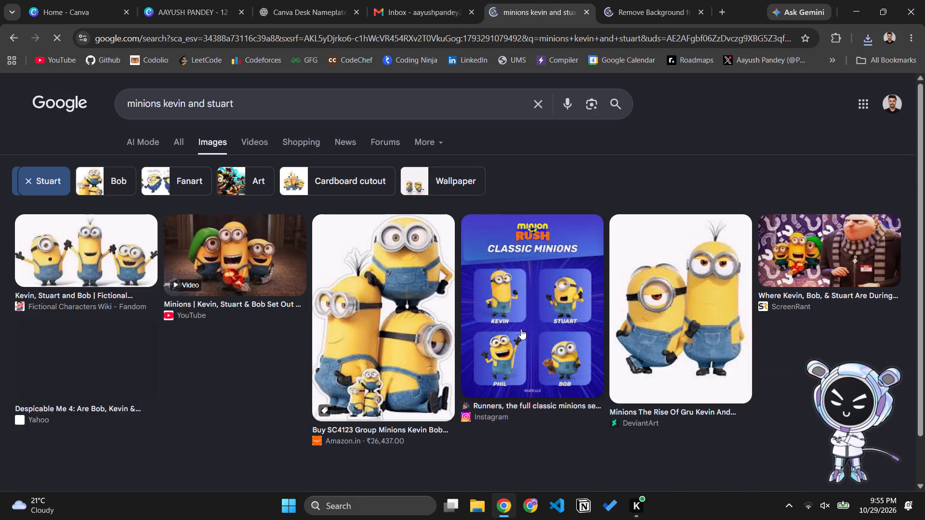
scroll(521, 329, down, 6)
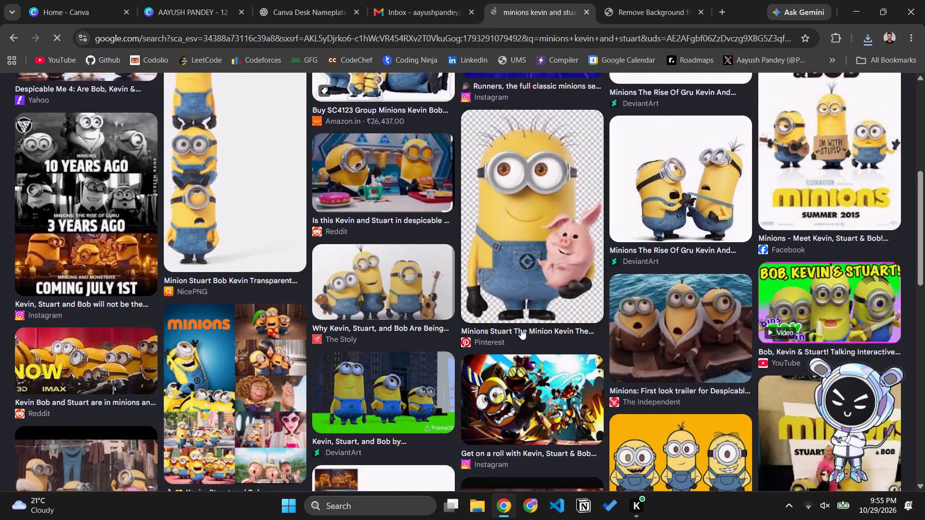
scroll(521, 329, down, 8)
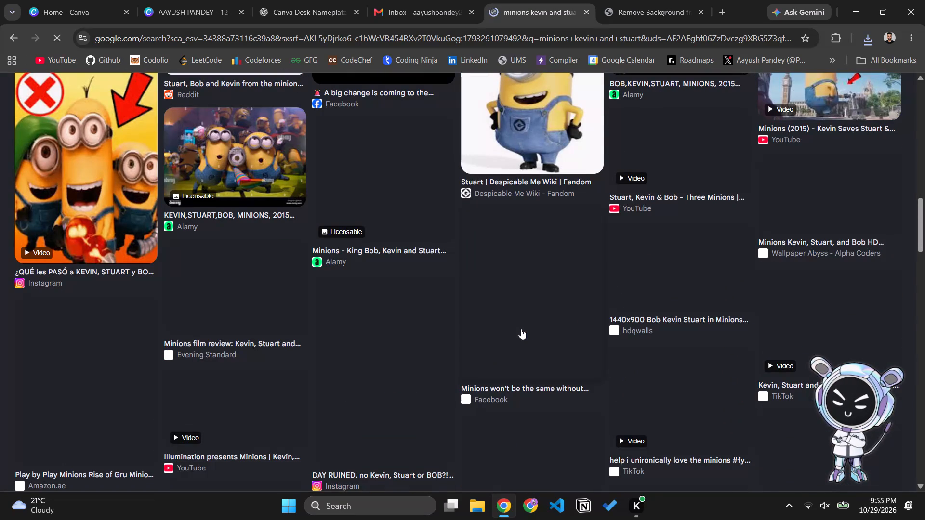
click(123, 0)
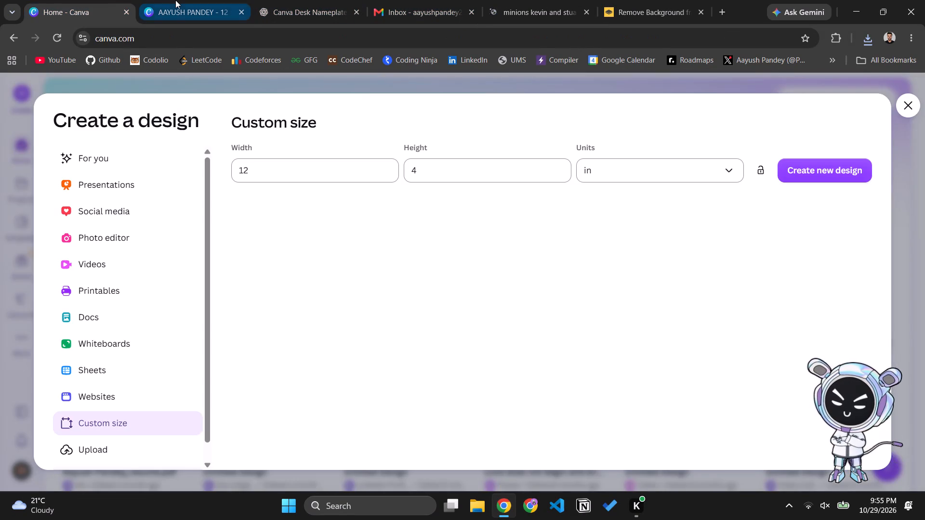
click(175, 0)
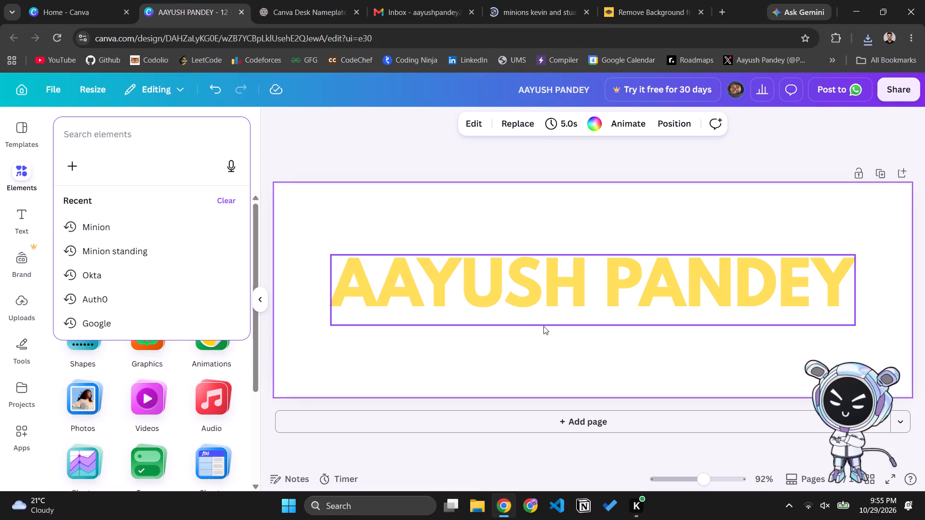
Upload the saved standing Kevin image from the Desktop to remove.bg for background removal.
click(673, 0)
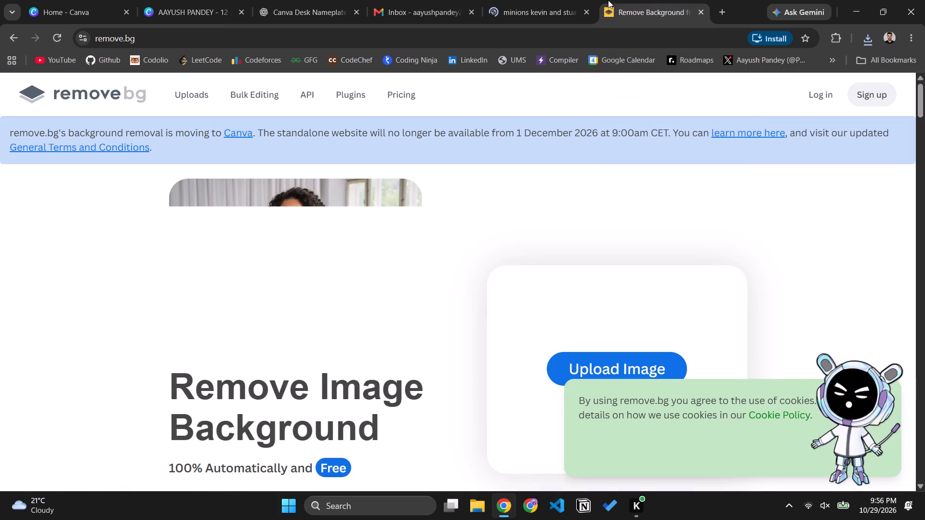
click(555, 3)
click(631, 0)
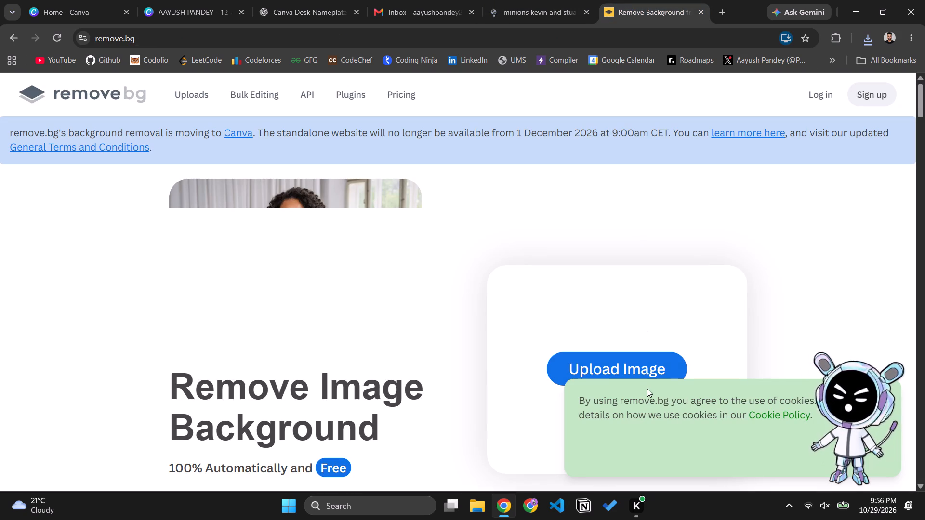
click(648, 368)
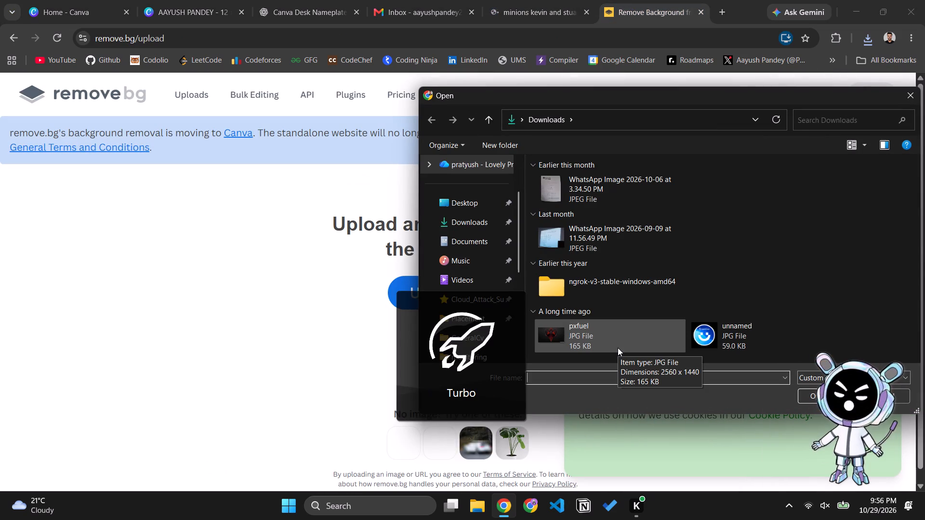
click(460, 191)
click(463, 201)
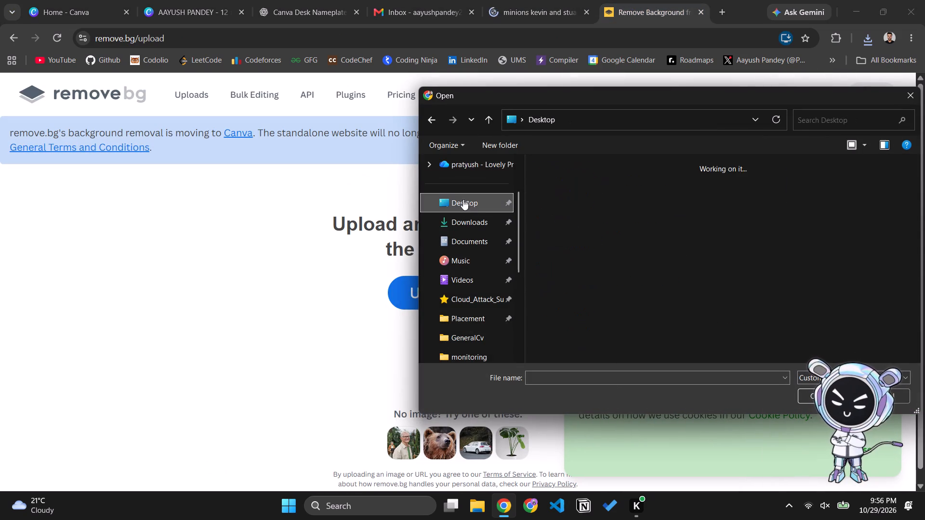
click(650, 208)
click(801, 400)
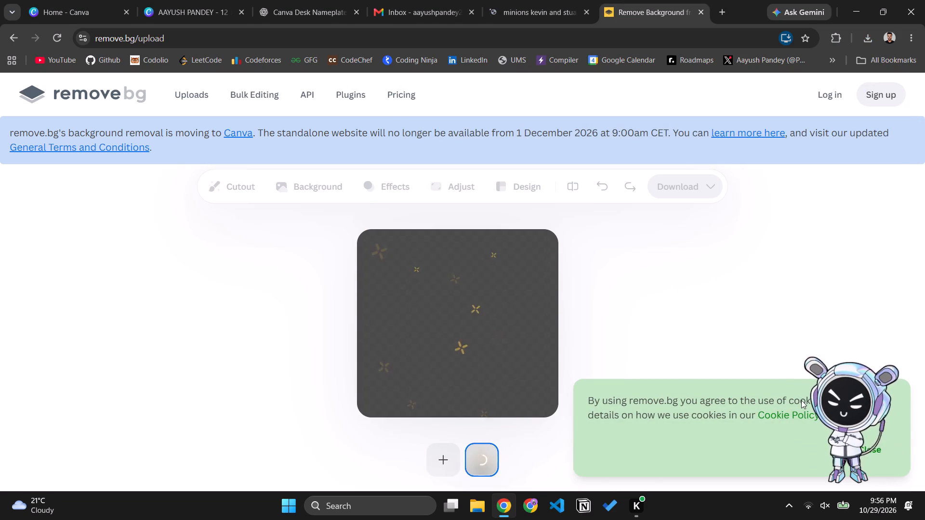
Close the virtual pet app that covers part of the remove.bg page.
right_click(832, 387)
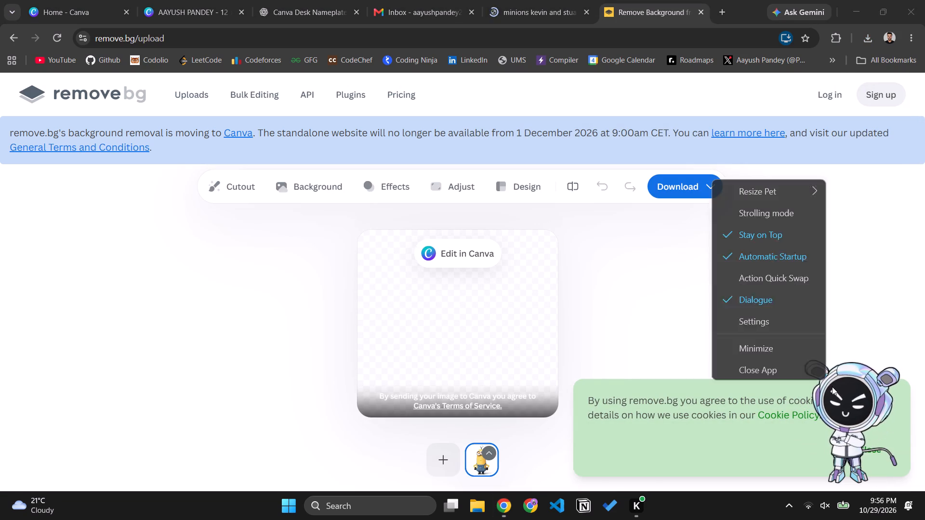
click(768, 368)
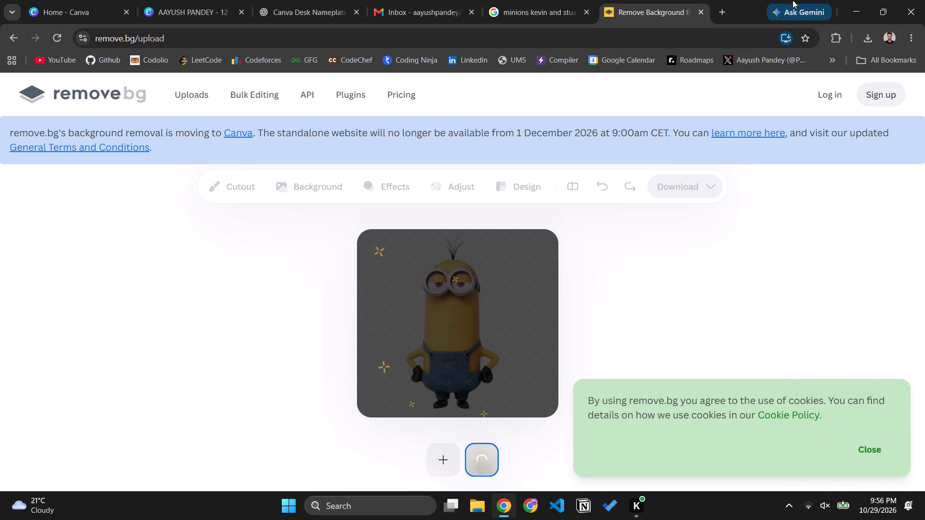
Search the web for "pic enhancer" in a new browser tab and open Cutout.pro's AI Image Enhancer & Image Upscaler.
click(721, 4)
text(pic e)
key(Down)
key(Return)
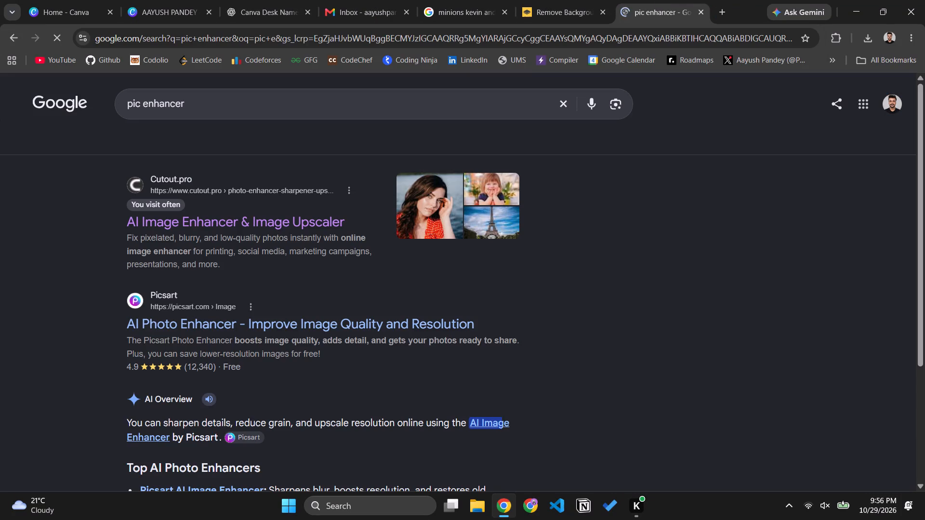
click(290, 226)
click(672, 0)
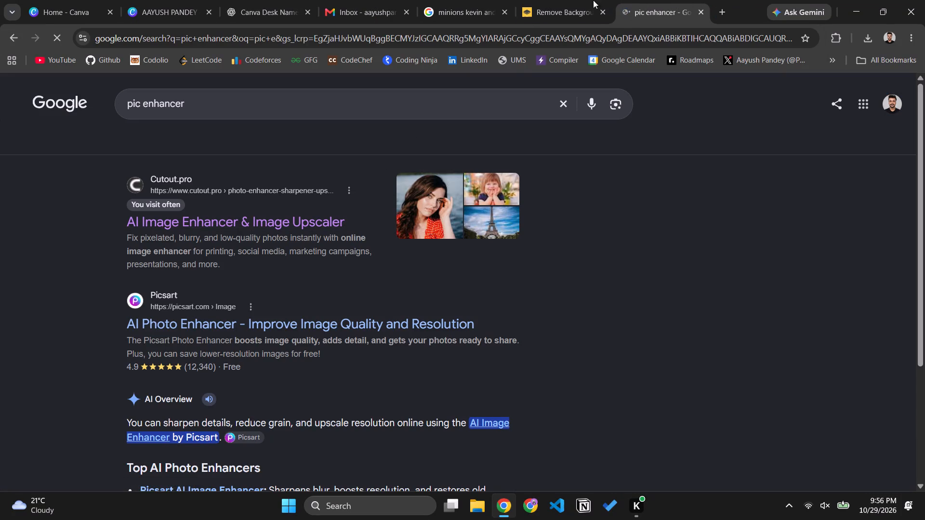
Return to the Kevin image on remove.bg and dismiss the cookie notice.
click(572, 0)
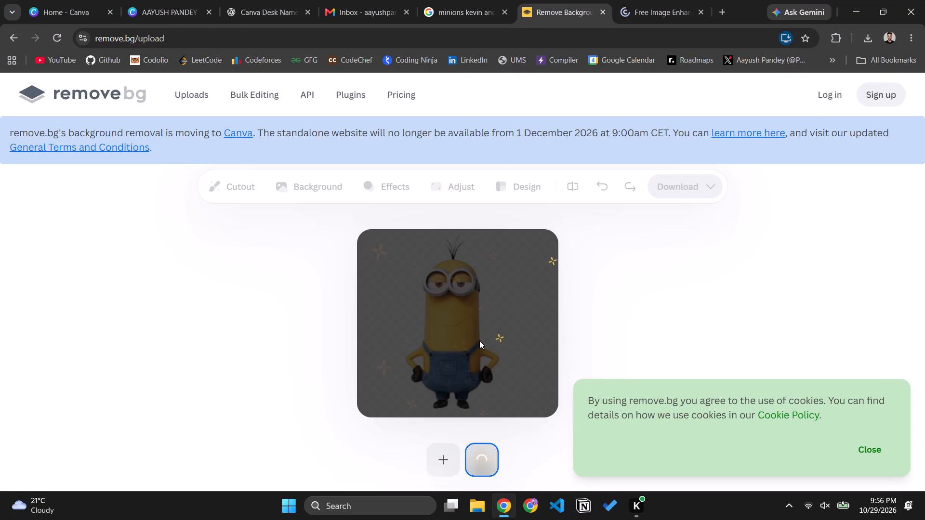
click(858, 447)
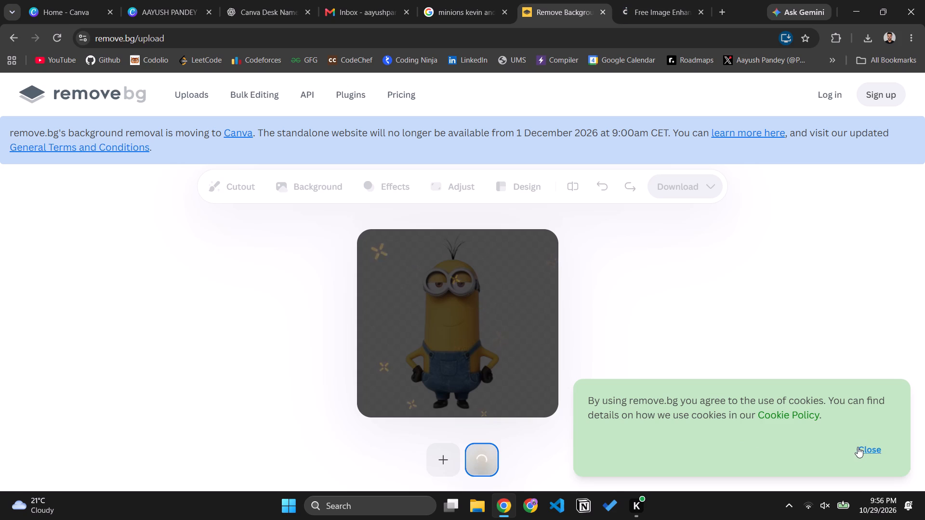
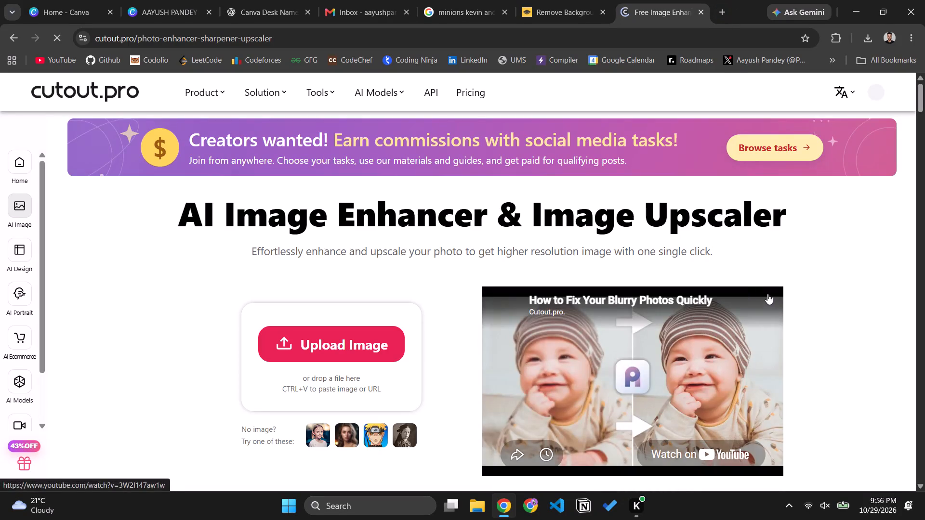
Toggle Bluetooth in the system quick settings and dismiss them.
click(806, 510)
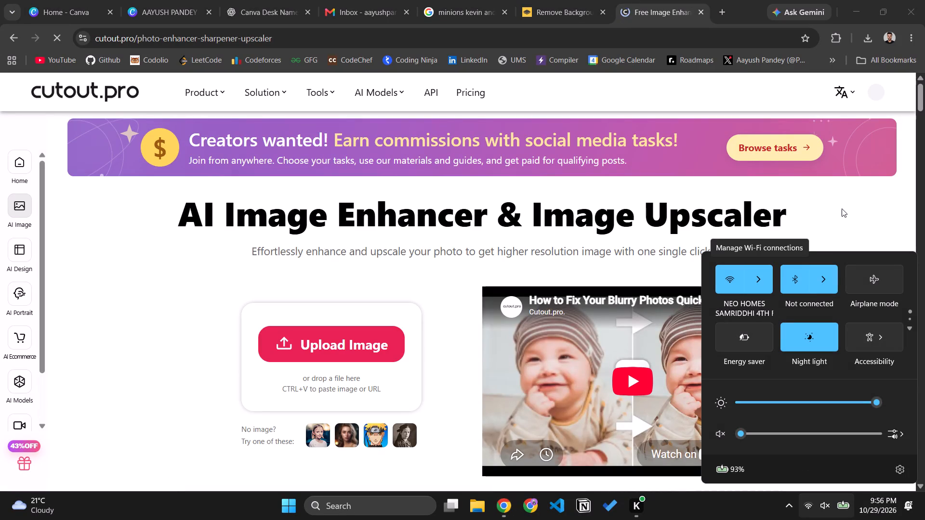
click(804, 294)
click(800, 290)
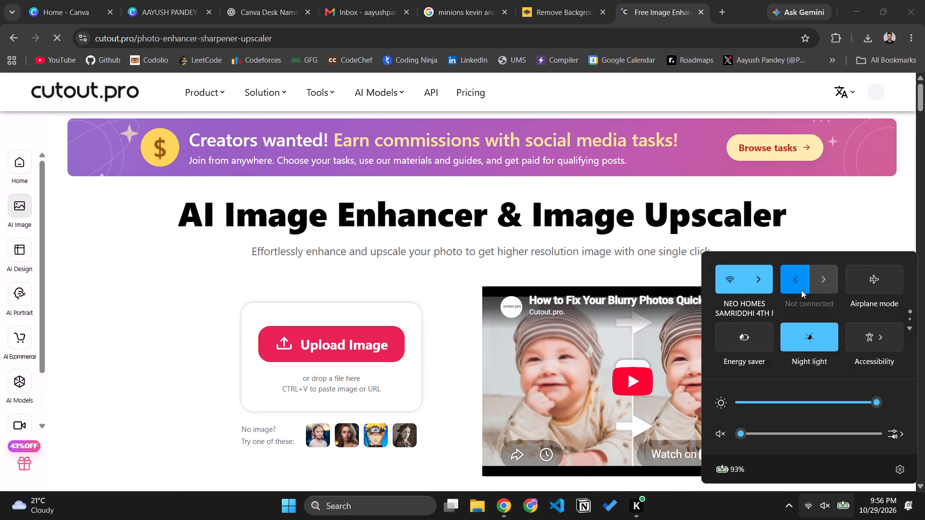
click(839, 233)
Check the progress of the Kevin image's background removal on remove.bg.
click(511, 0)
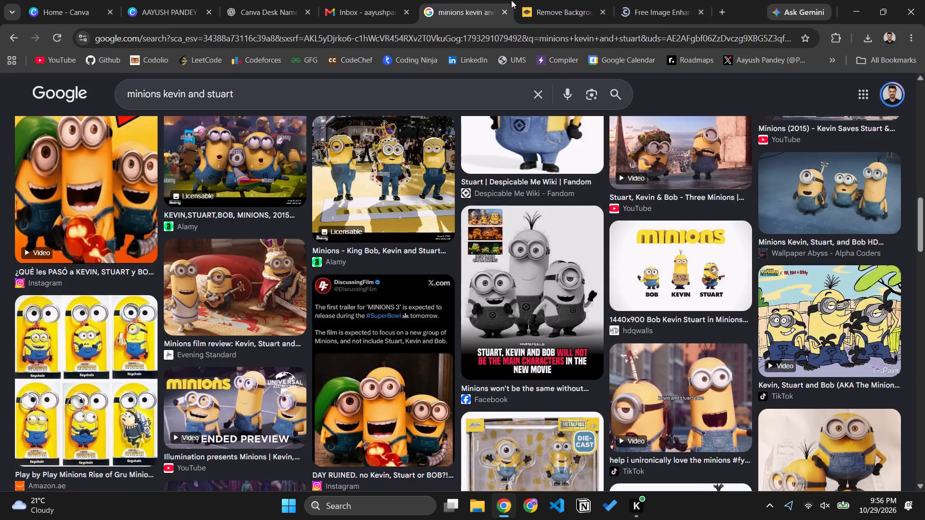
click(545, 0)
click(466, 327)
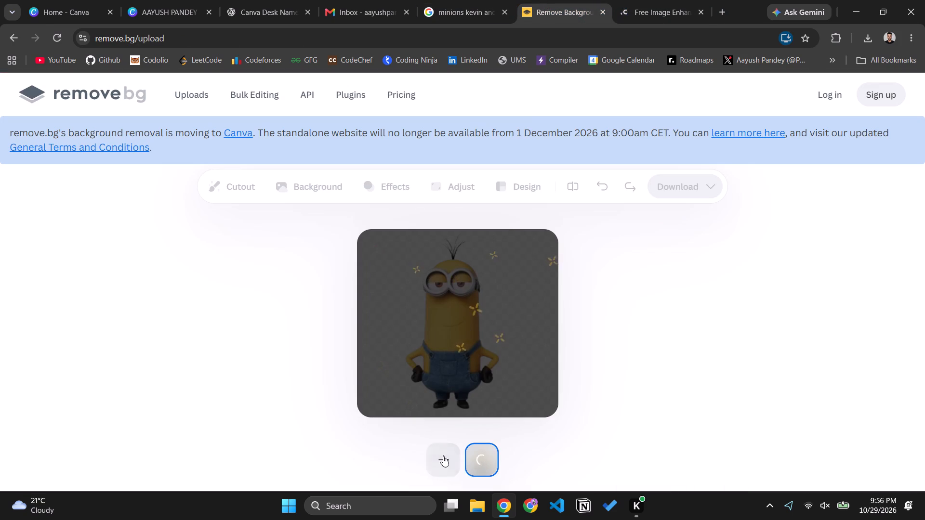
Return to the Canva nameplate design and upload the standing Kevin image named 1 from the Desktop.
click(474, 0)
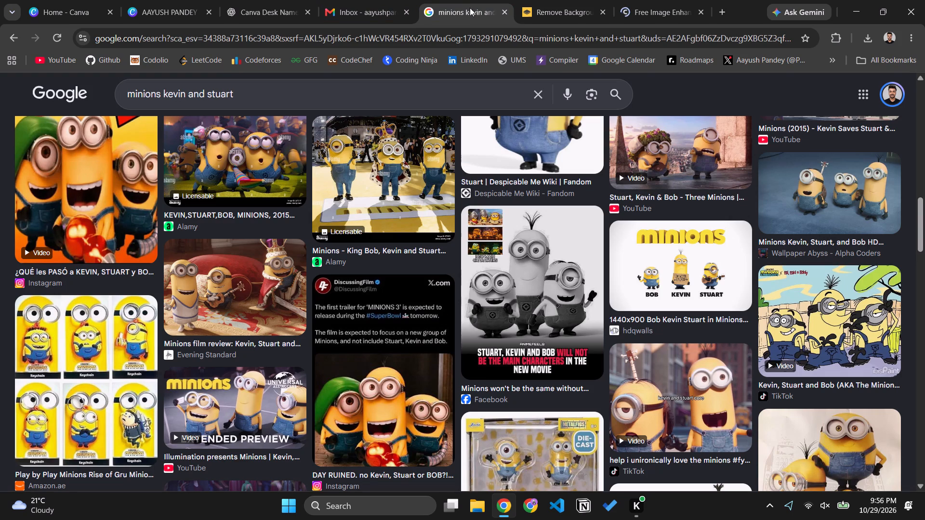
click(255, 0)
click(161, 0)
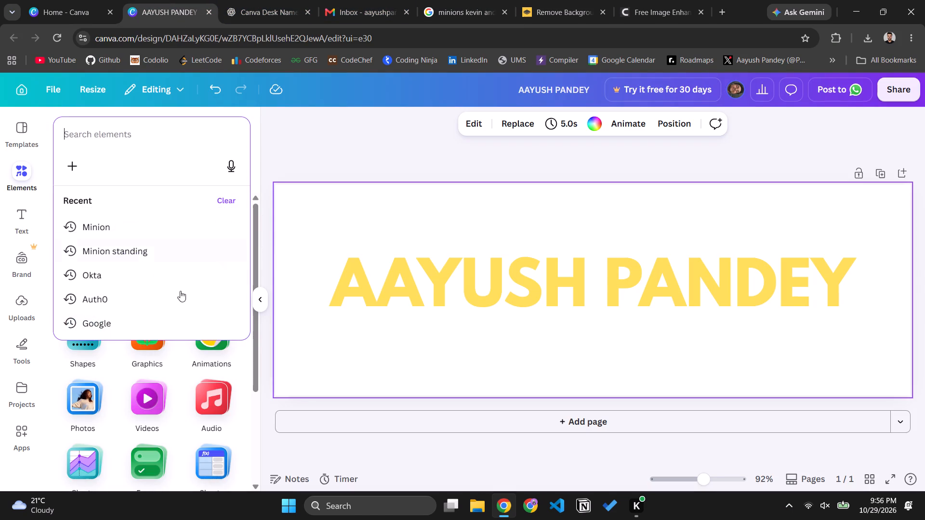
click(16, 291)
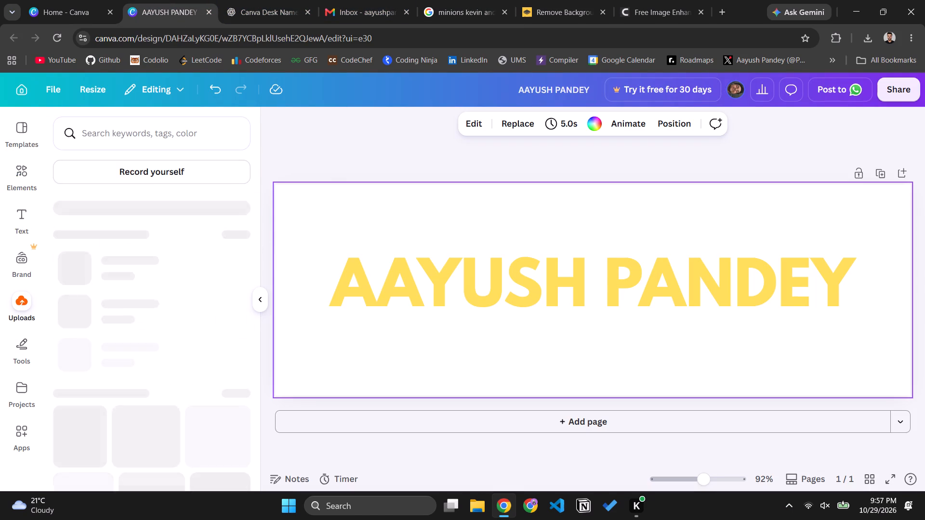
click(177, 172)
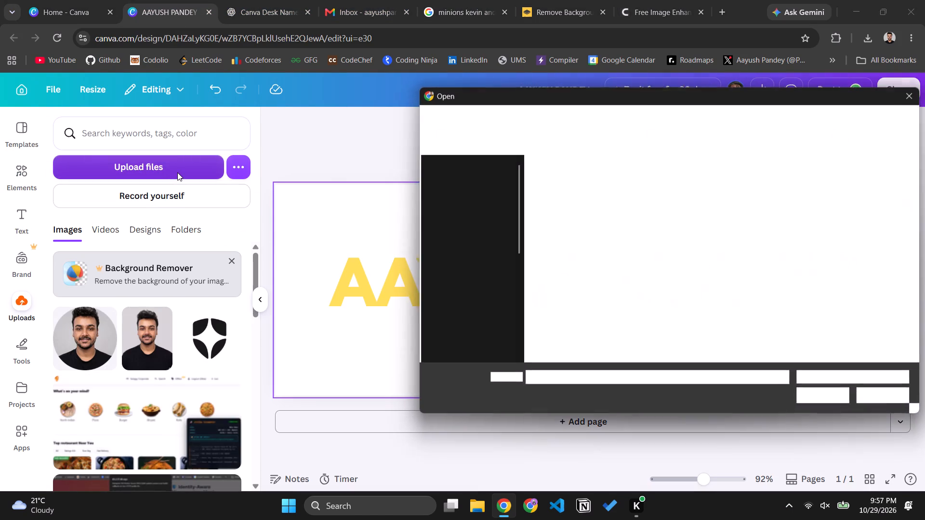
click(627, 193)
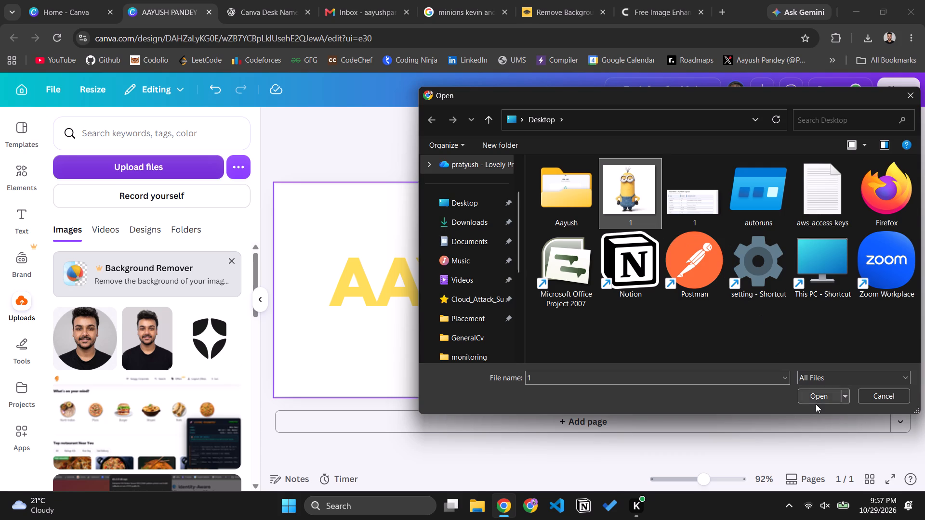
click(817, 388)
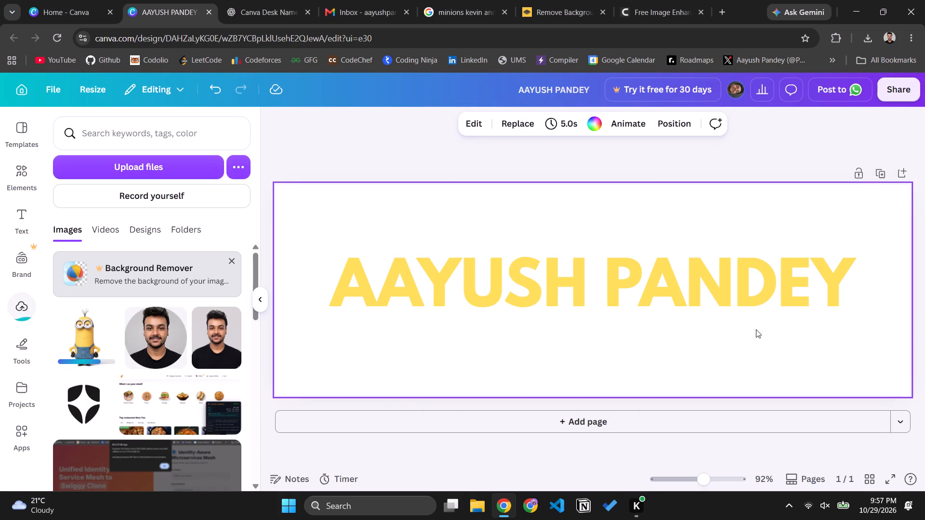
Nudge the yellow name text toward the page's right edge to make room for the minion on its left.
click(722, 286)
key(Right)
key(Right)
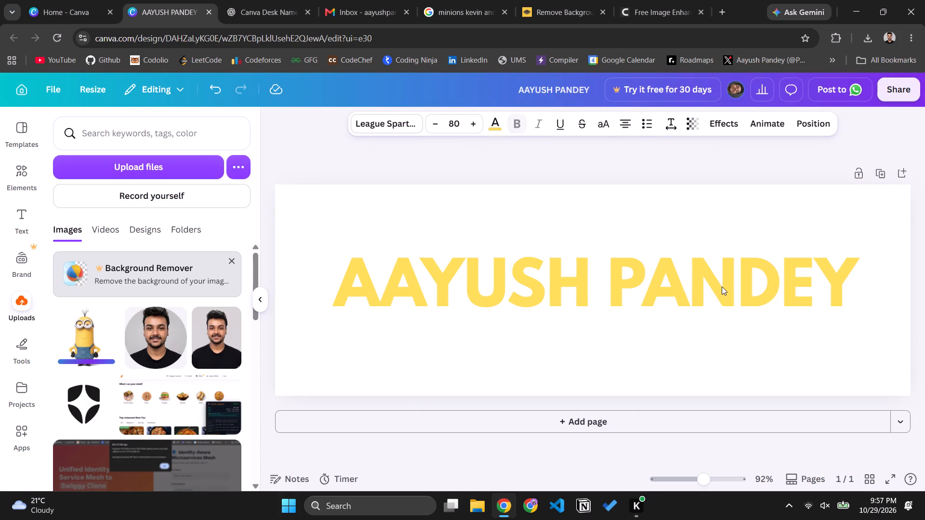
key(Right)
key(Right)
key(Right)
key(Right)
key(Right)
key(Right)
key(Right)
key(Right)
key(Right)
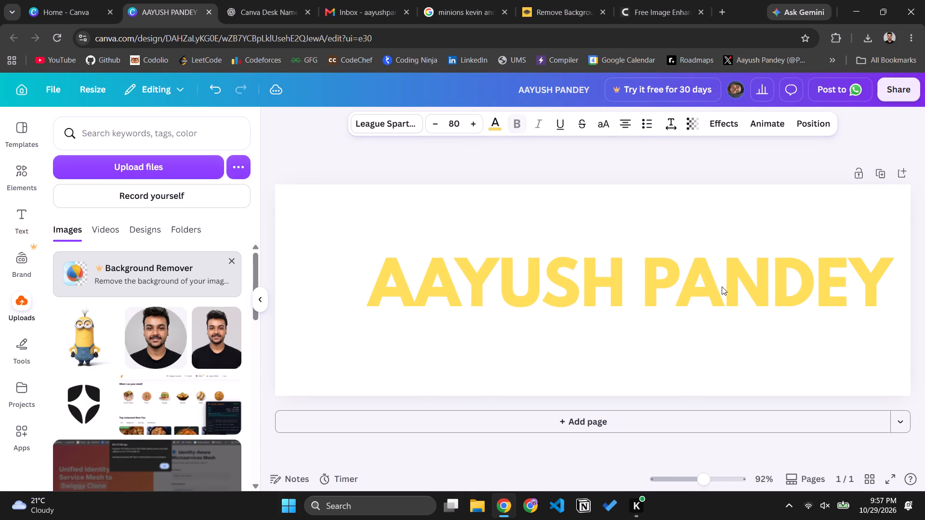
key(Left)
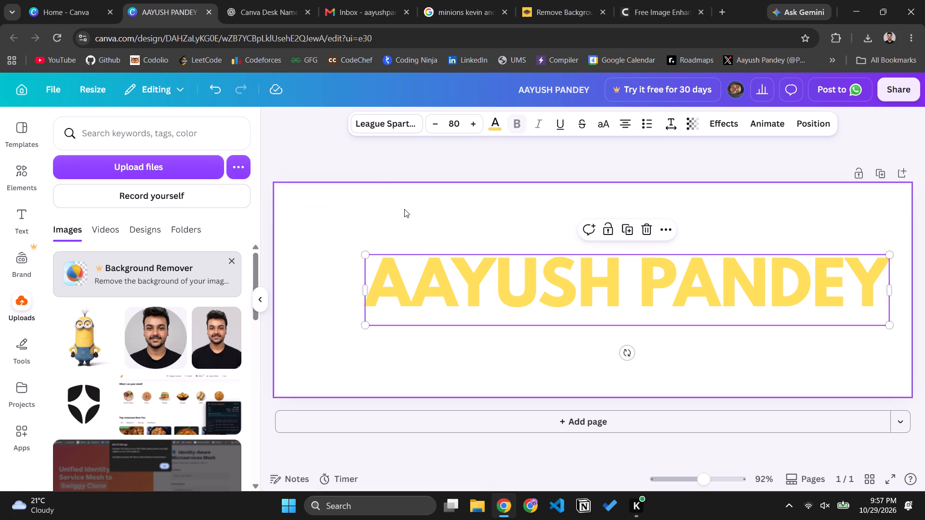
Add the uploaded Kevin image to the page and place it just left of the name text.
click(381, 169)
click(76, 328)
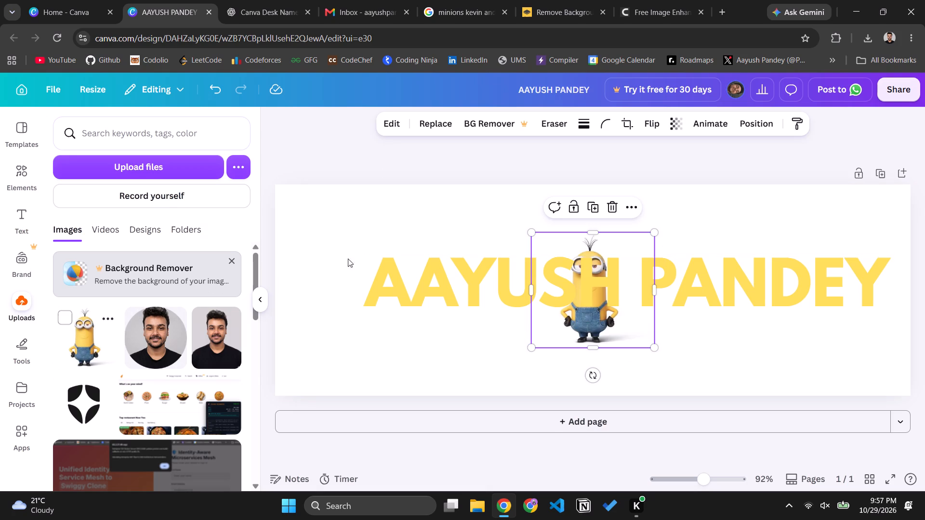
drag(615, 337, 570, 343)
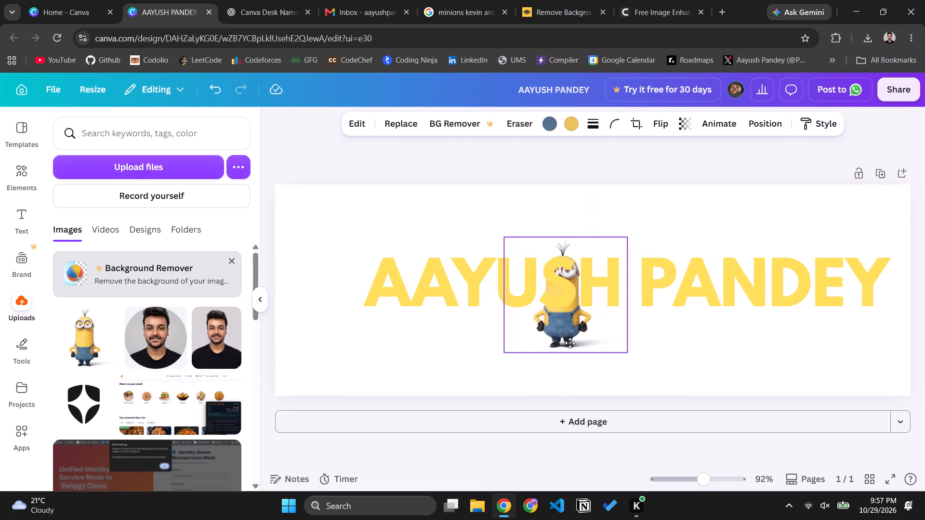
drag(570, 343, 348, 331)
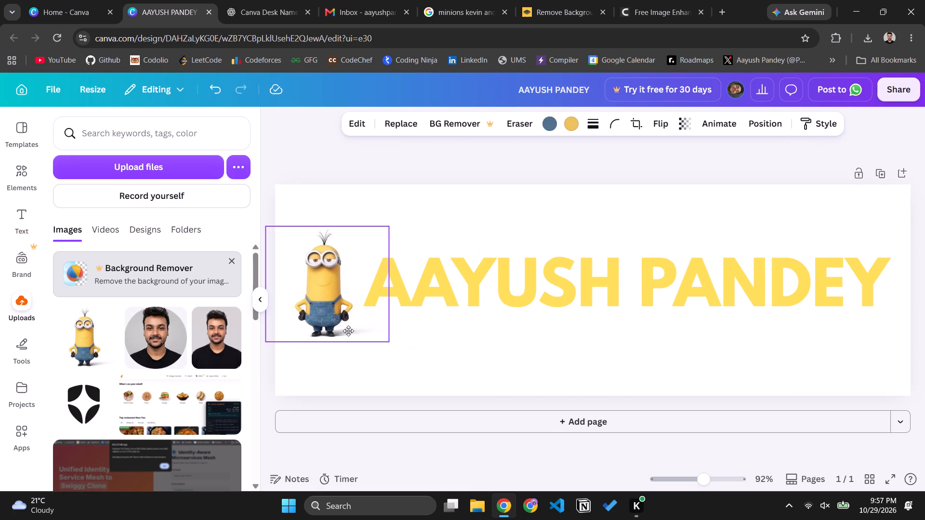
drag(348, 331, 344, 317)
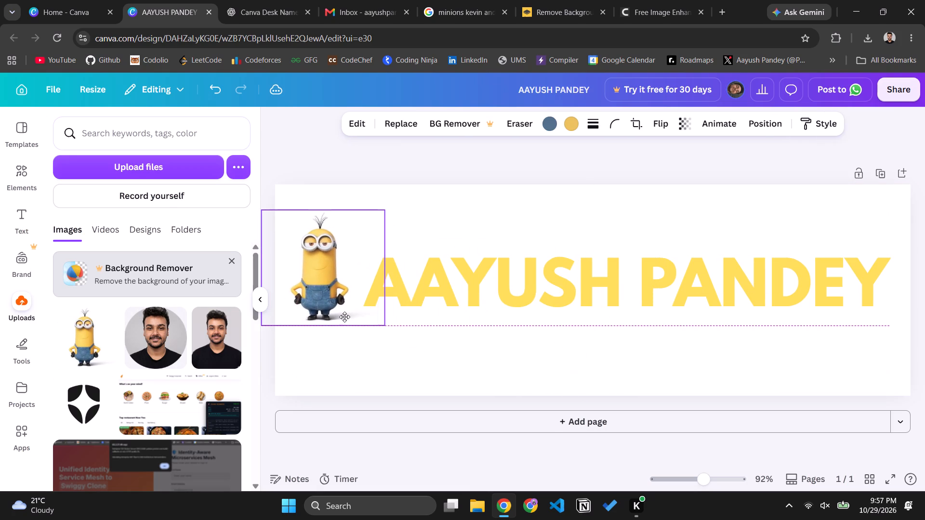
drag(344, 317, 342, 307)
click(403, 363)
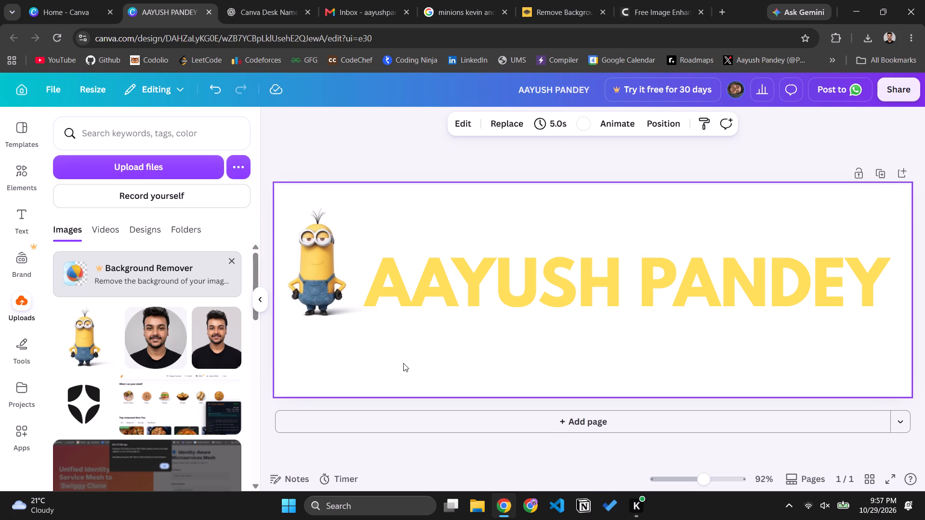
Nudge the name text slightly left, closer to the Kevin image.
click(429, 284)
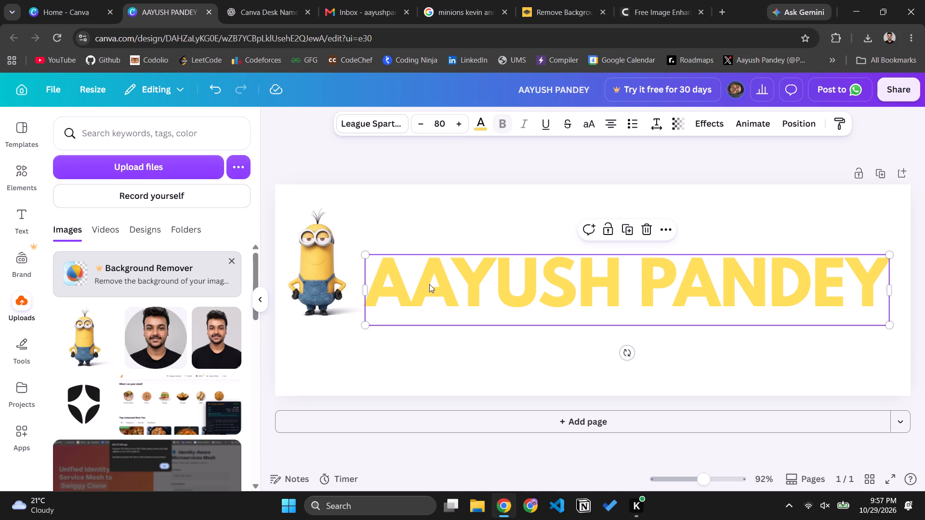
key(Left)
key(Left)
key(Left)
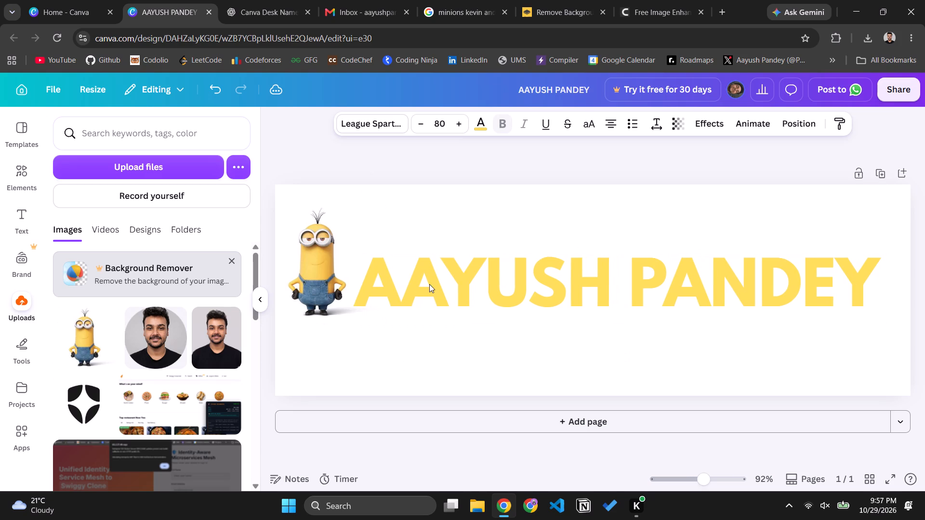
click(452, 364)
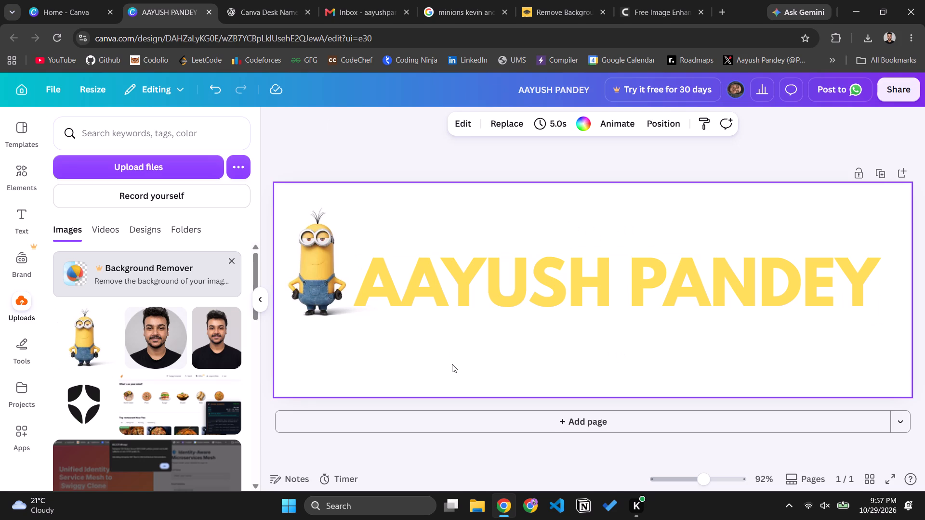
Nudge the Kevin image right until the minion stands right against the first letter of the name.
key(Left)
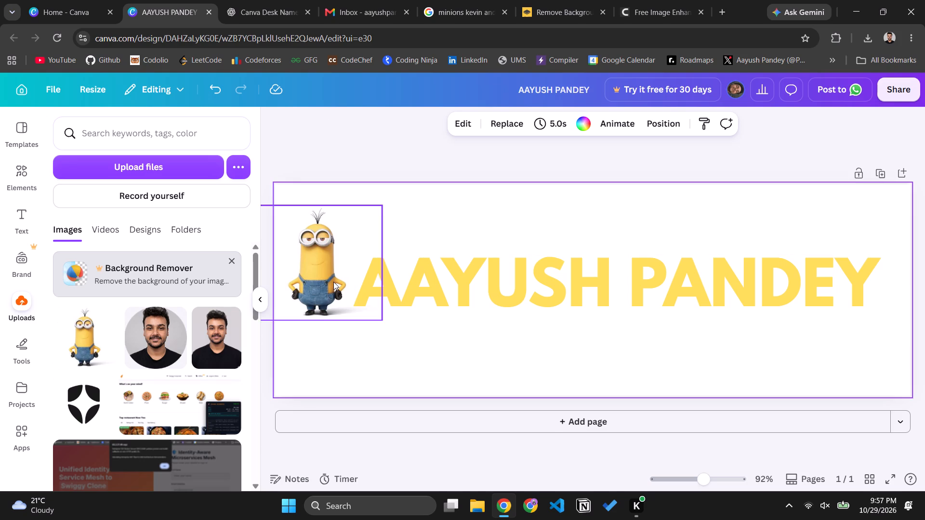
click(332, 282)
key(Right)
key(Right)
key(Right)
key(Right)
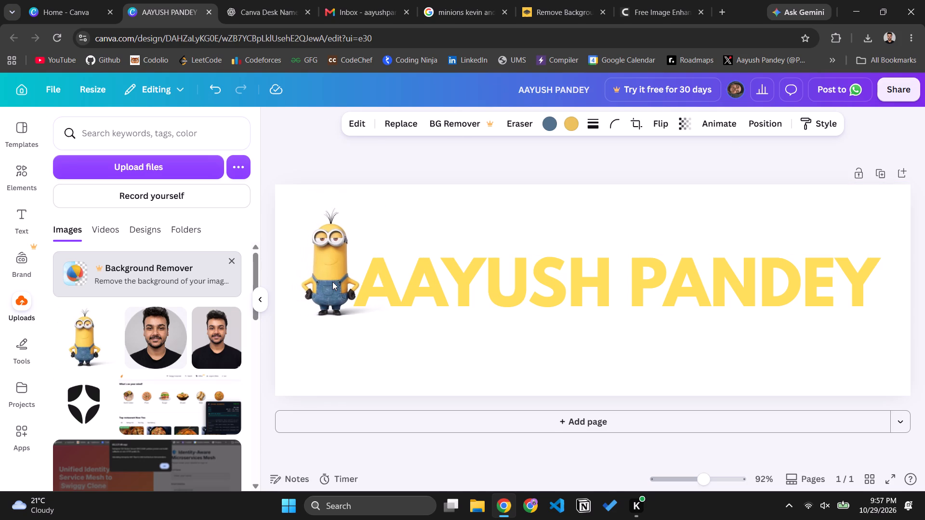
key(Right)
key(Left)
key(Left)
key(Right)
key(Right)
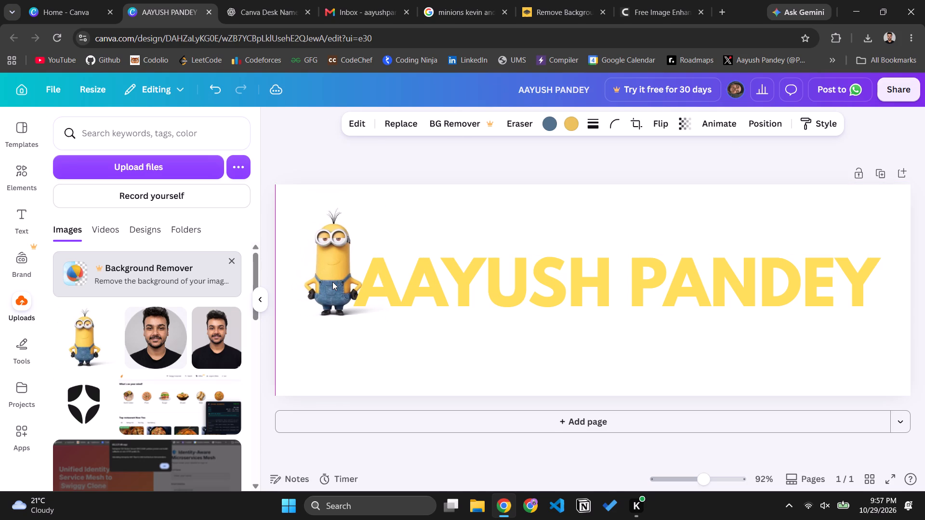
key(Right)
key(Right)
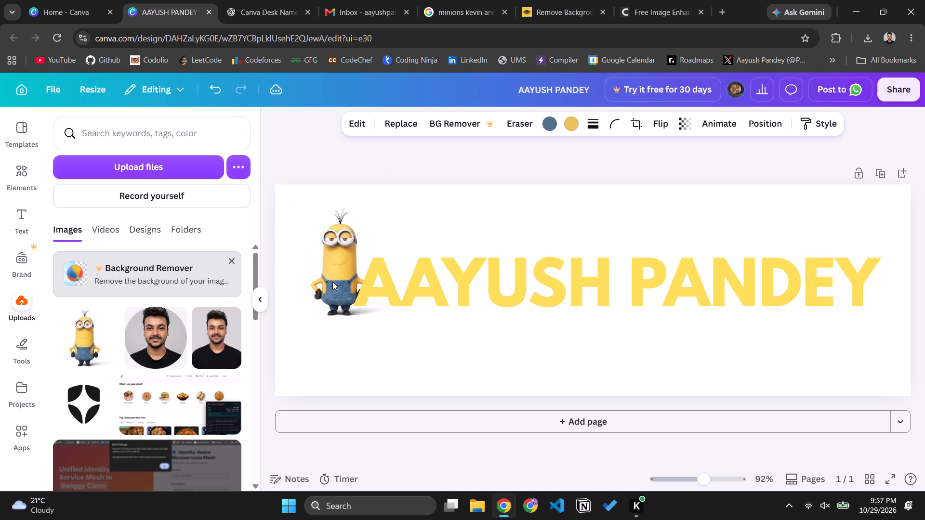
key(Left)
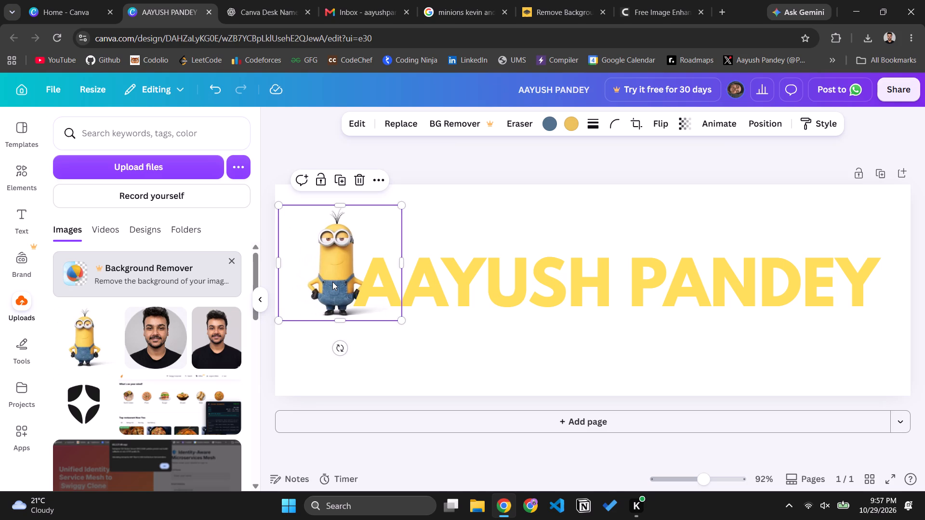
Enlarge the Kevin image to about 2.32 × 2.96 in and move it to the page's top-left corner.
drag(346, 323, 346, 332)
drag(346, 332, 347, 357)
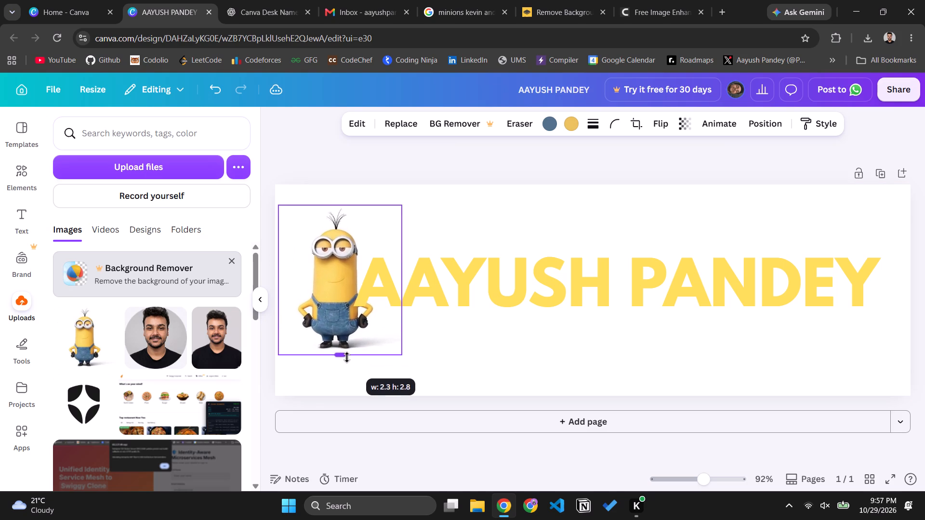
drag(347, 357, 347, 364)
drag(335, 324, 330, 305)
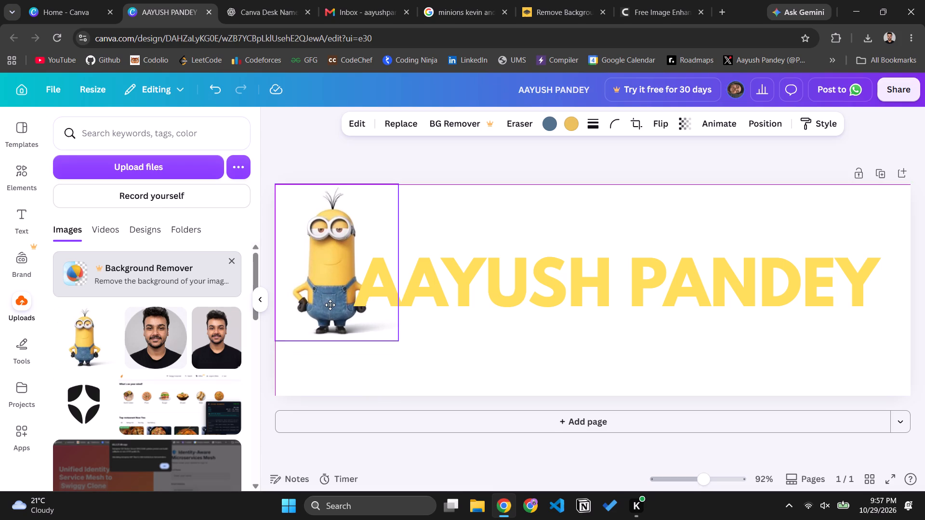
drag(330, 305, 331, 305)
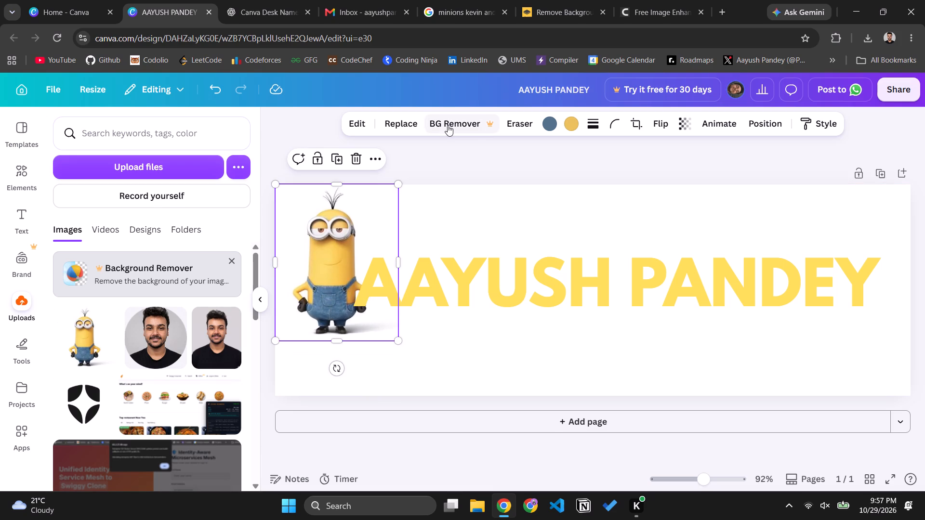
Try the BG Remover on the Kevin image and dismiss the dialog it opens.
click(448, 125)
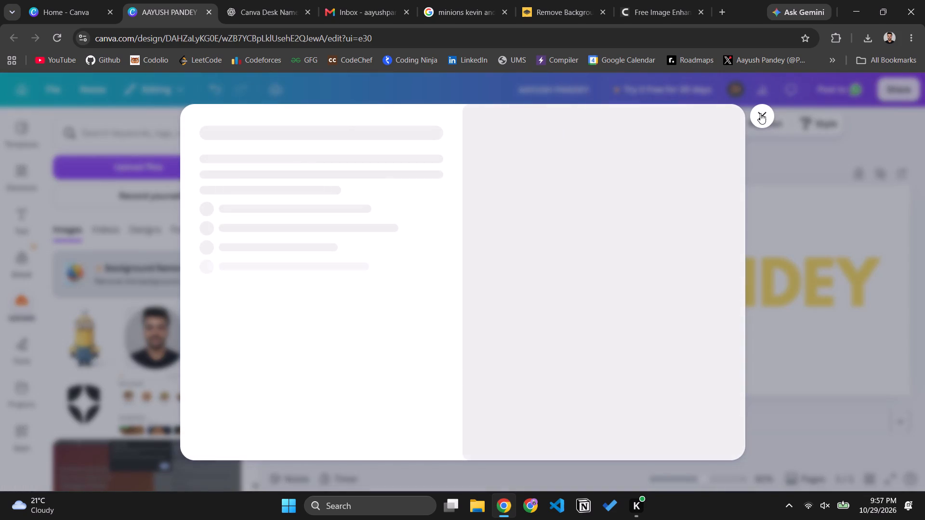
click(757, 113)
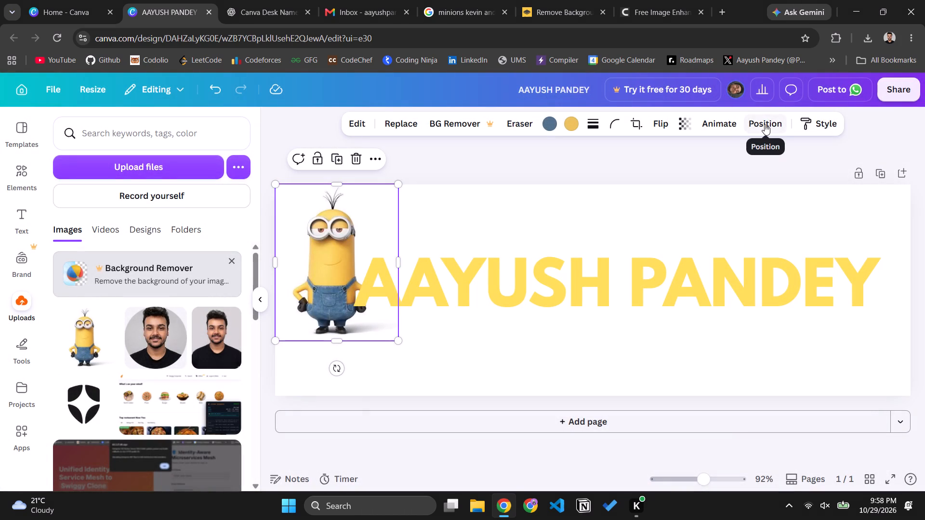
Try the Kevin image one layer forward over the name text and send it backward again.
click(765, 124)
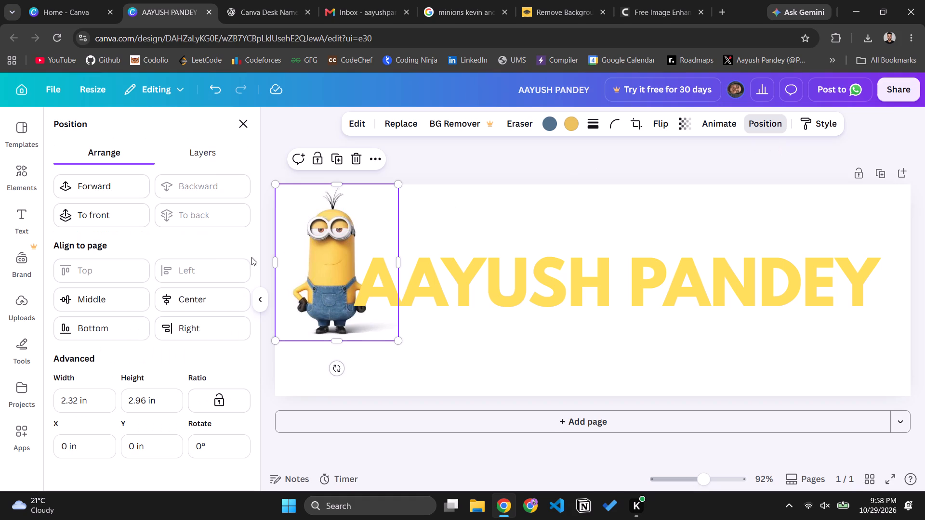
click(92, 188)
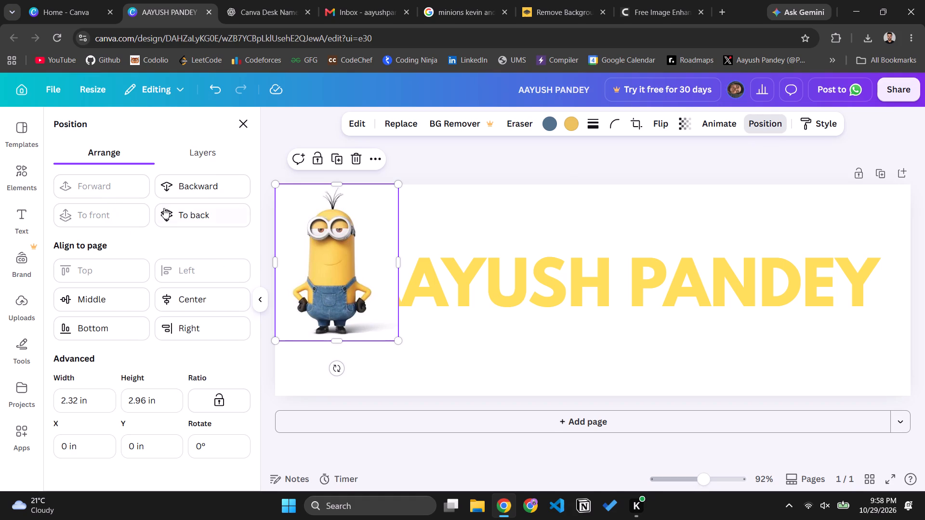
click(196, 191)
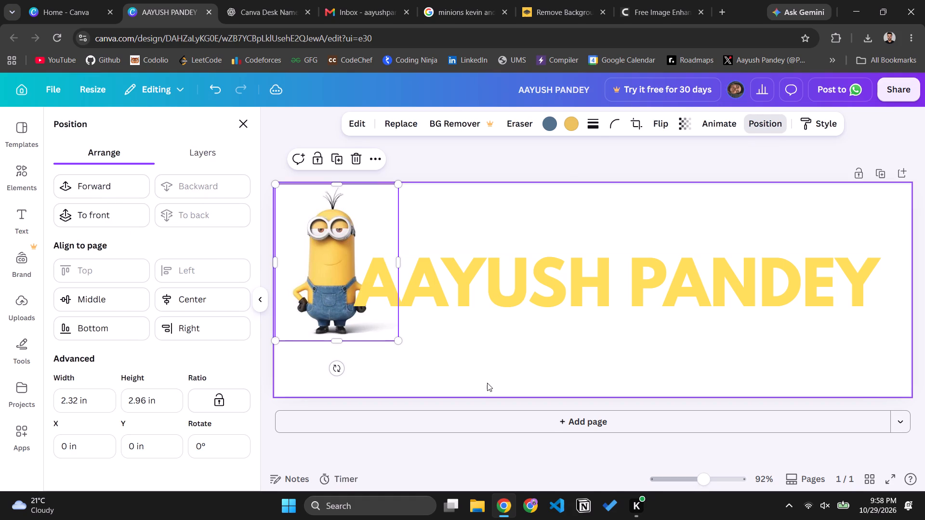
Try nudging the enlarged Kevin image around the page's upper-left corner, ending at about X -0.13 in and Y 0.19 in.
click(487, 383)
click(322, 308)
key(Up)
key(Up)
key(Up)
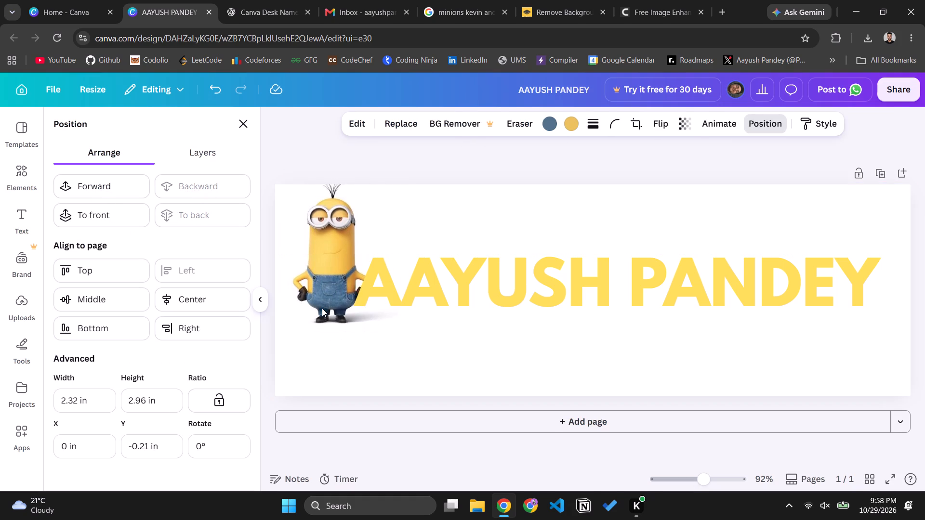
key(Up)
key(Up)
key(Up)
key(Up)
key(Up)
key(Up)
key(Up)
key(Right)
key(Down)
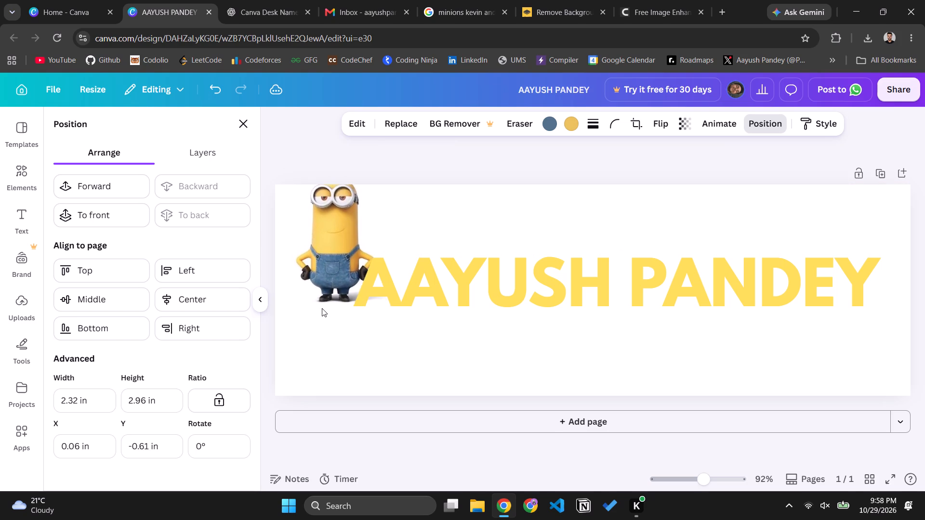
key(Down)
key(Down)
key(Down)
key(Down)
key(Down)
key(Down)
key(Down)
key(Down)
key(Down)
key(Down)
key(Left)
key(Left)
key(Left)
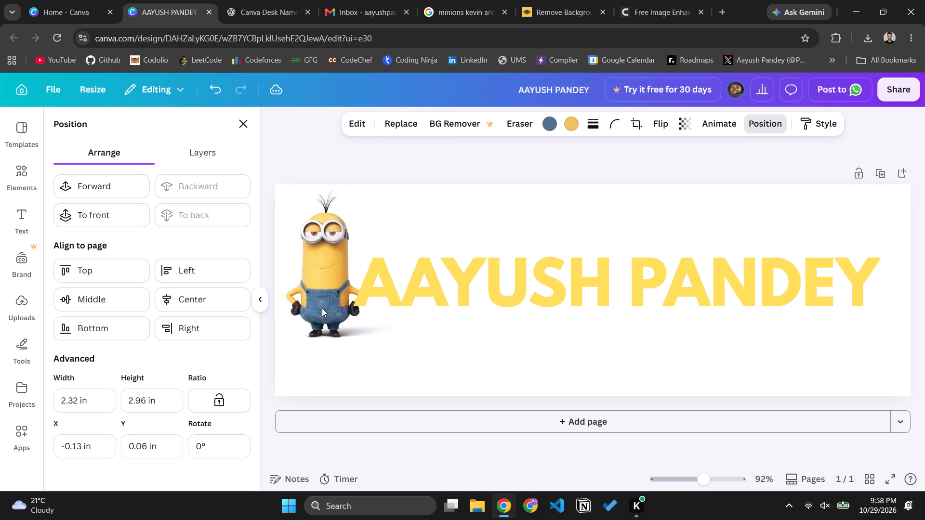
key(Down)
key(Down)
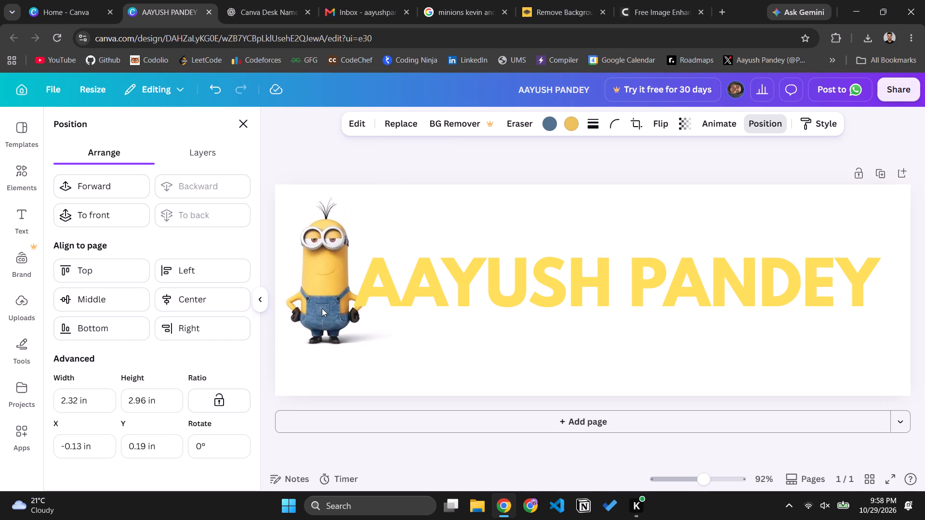
Undo the recent nudges, layer-order changes, repositioning and enlargement of the Kevin image.
key(ctrl+z)
key(ctrl+z)
key(ctrl+z)
key(ctrl+z)
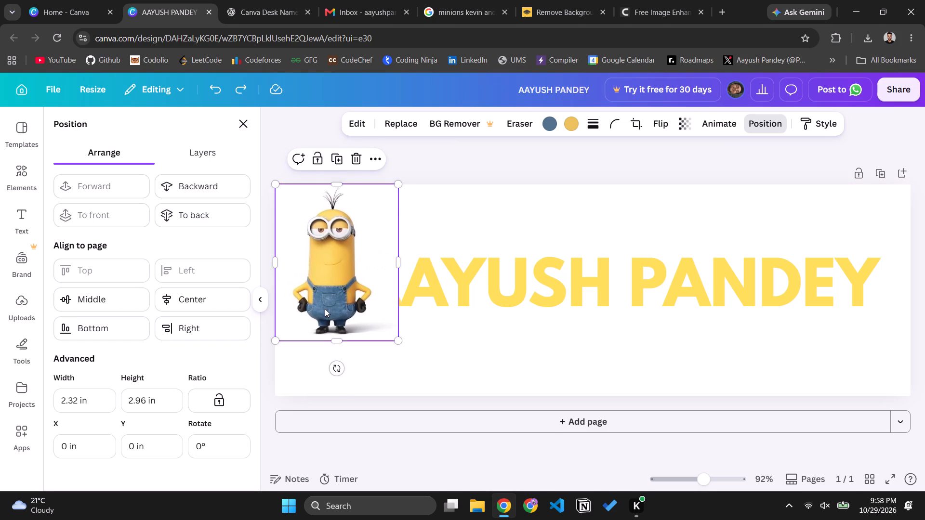
key(ctrl+z)
key(ctrl+z)
key(ctrl+z)
key(ctrl+z)
key(ctrl+z)
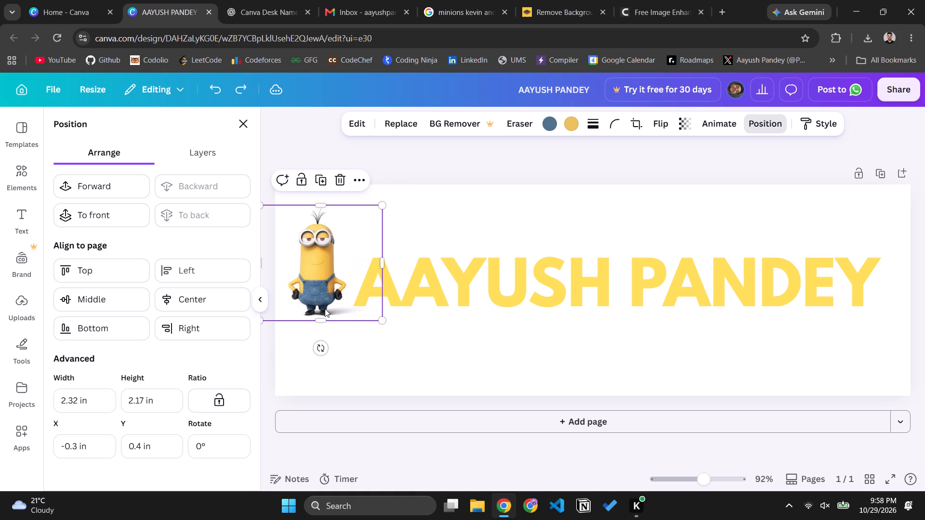
click(418, 394)
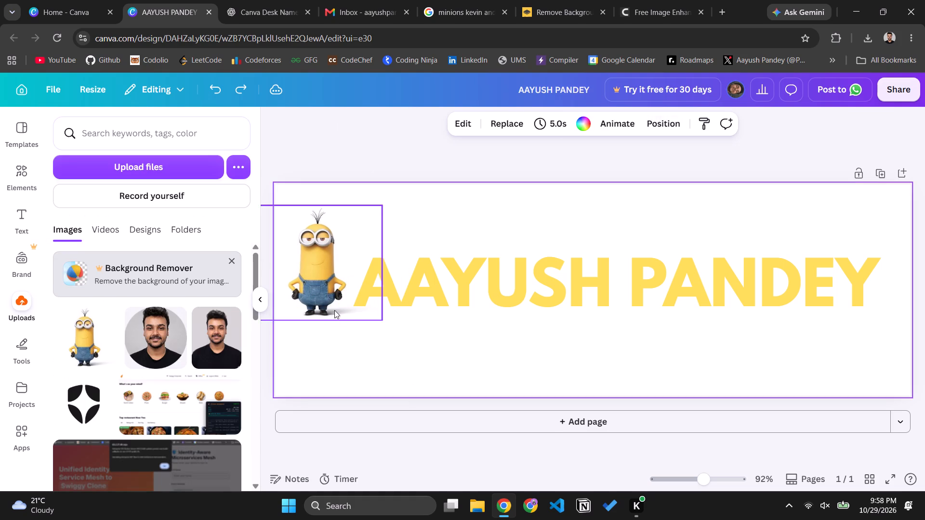
Nudge the smaller Kevin image right and slightly up until the minion's hand touches the first letter of the name.
click(317, 291)
key(Right)
key(Right)
key(Right)
key(Right)
key(Right)
key(Down)
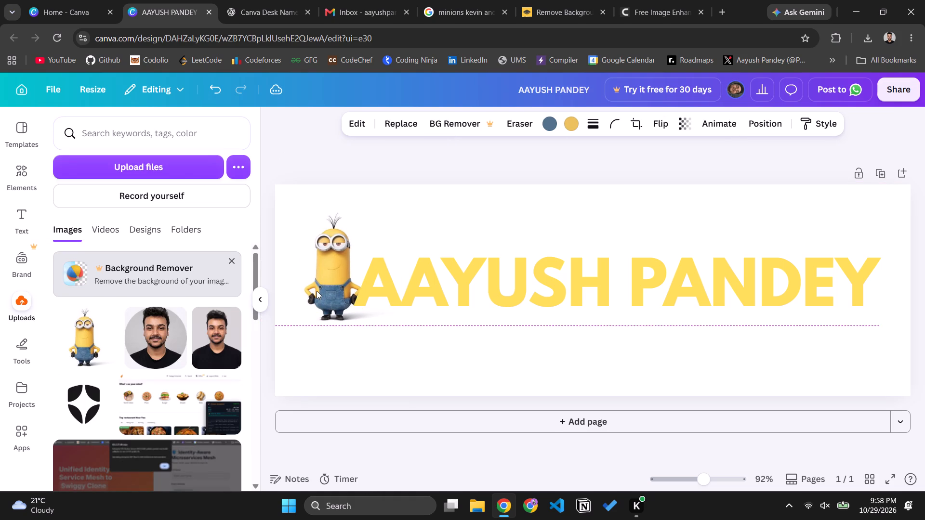
key(Left)
key(Up)
key(Up)
key(Up)
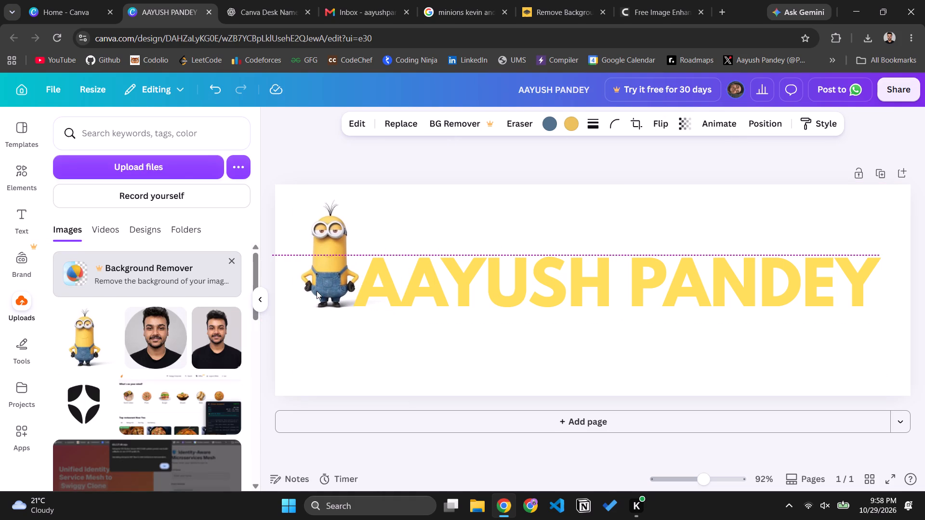
key(Down)
key(Right)
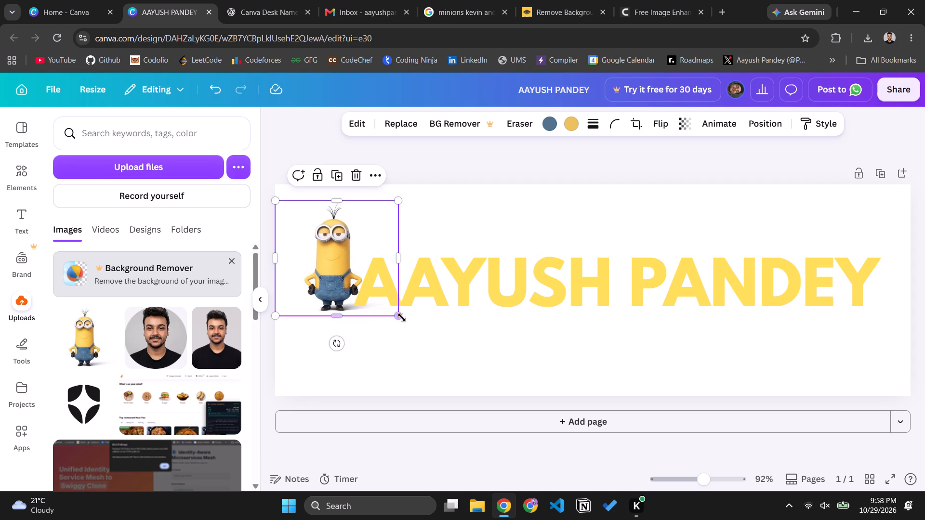
key(Left)
click(429, 356)
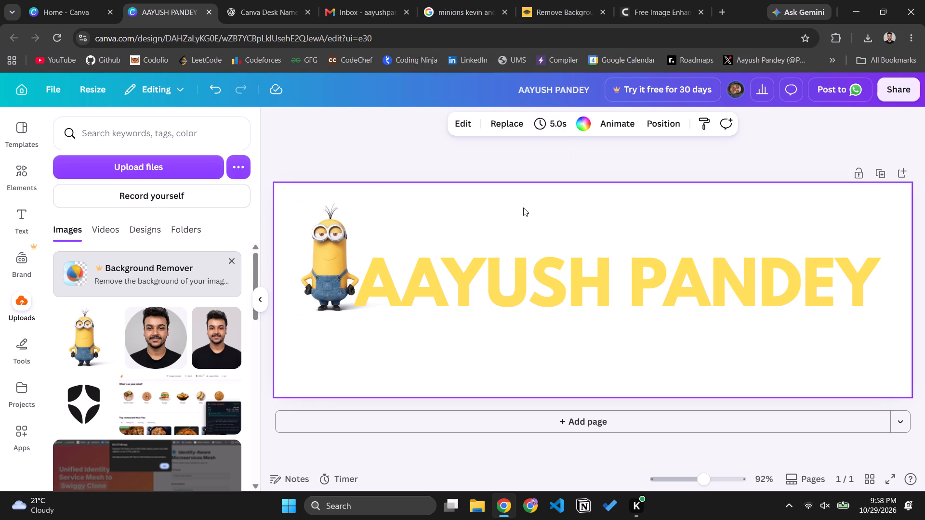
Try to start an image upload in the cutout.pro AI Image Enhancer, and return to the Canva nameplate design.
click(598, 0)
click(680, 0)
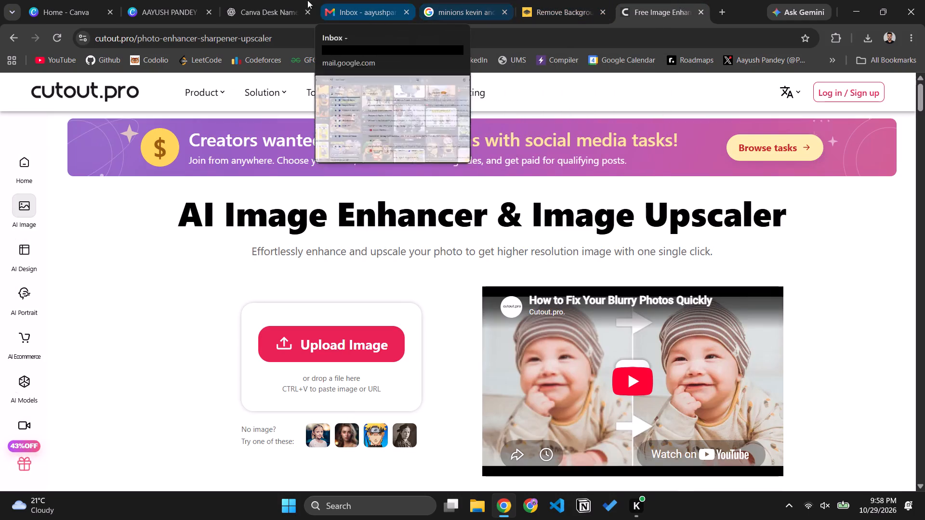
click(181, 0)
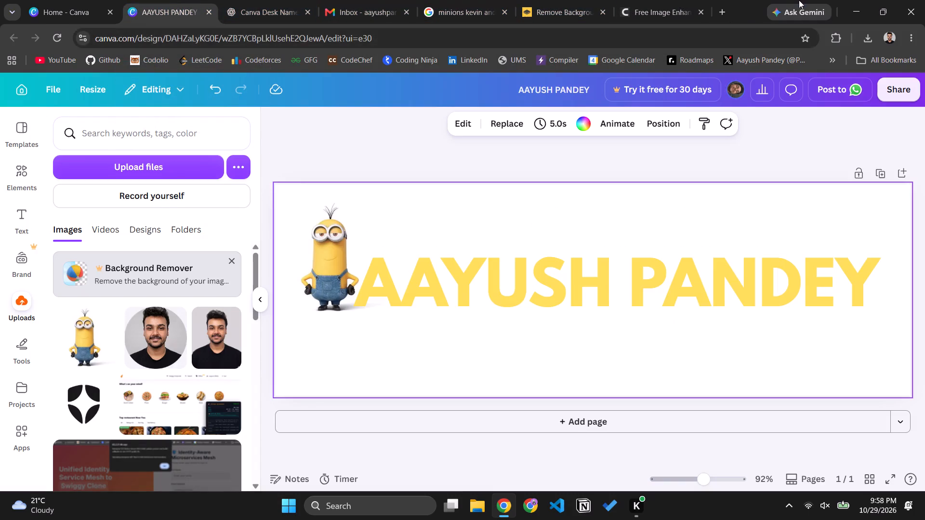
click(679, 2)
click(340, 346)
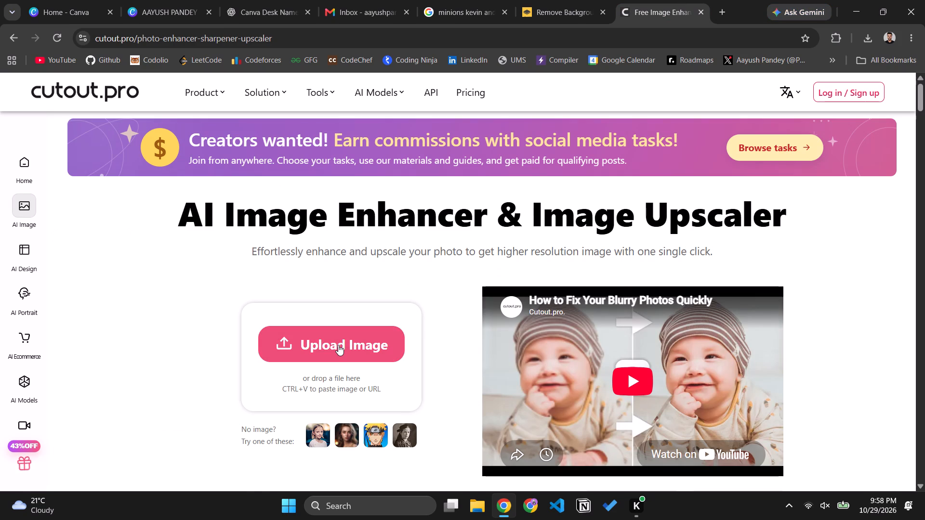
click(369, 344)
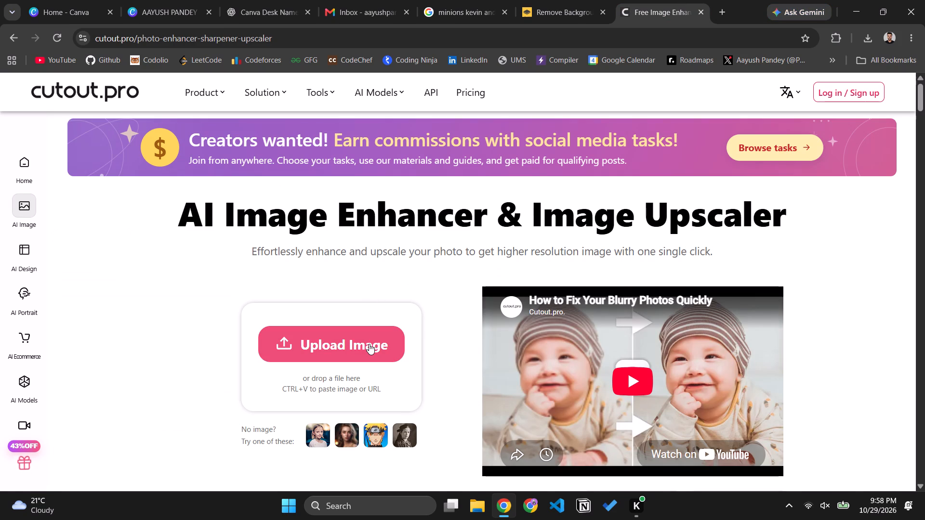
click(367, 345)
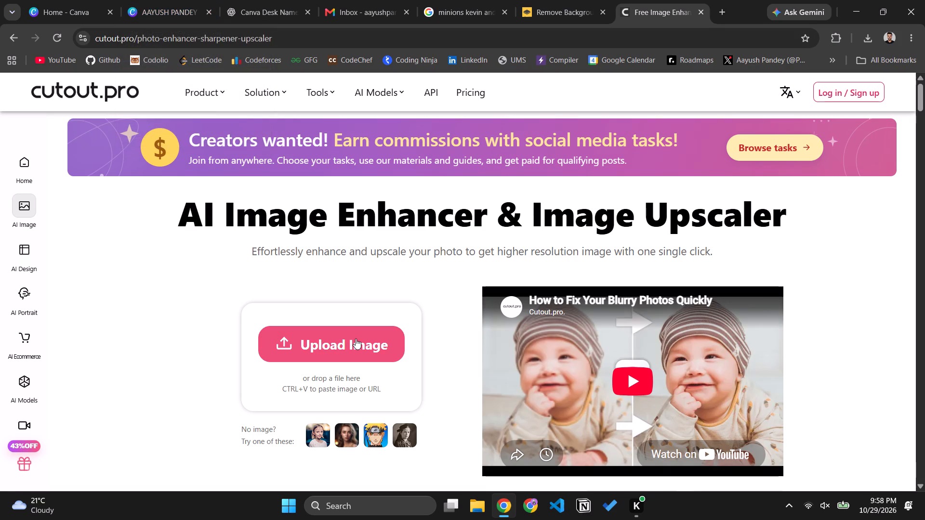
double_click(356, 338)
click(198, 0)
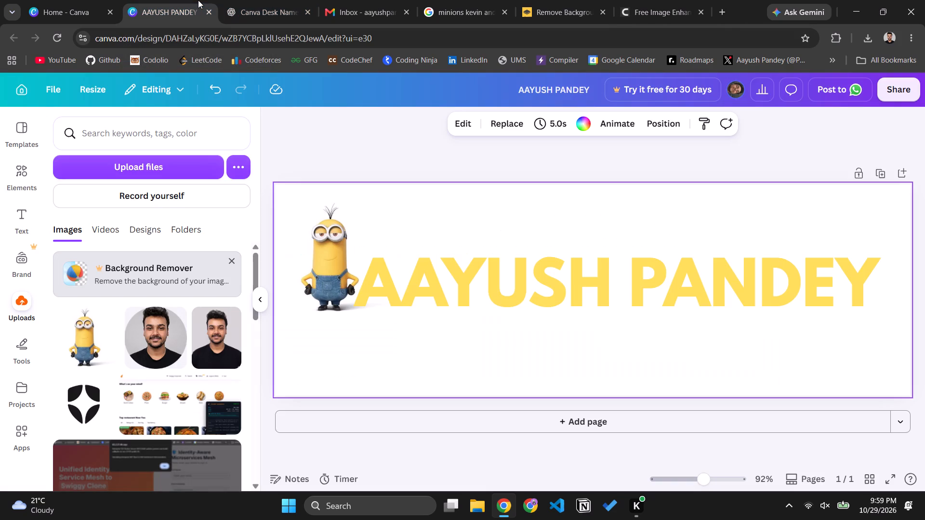
Enlarge the Kevin image slightly from its lower-right corner.
click(295, 140)
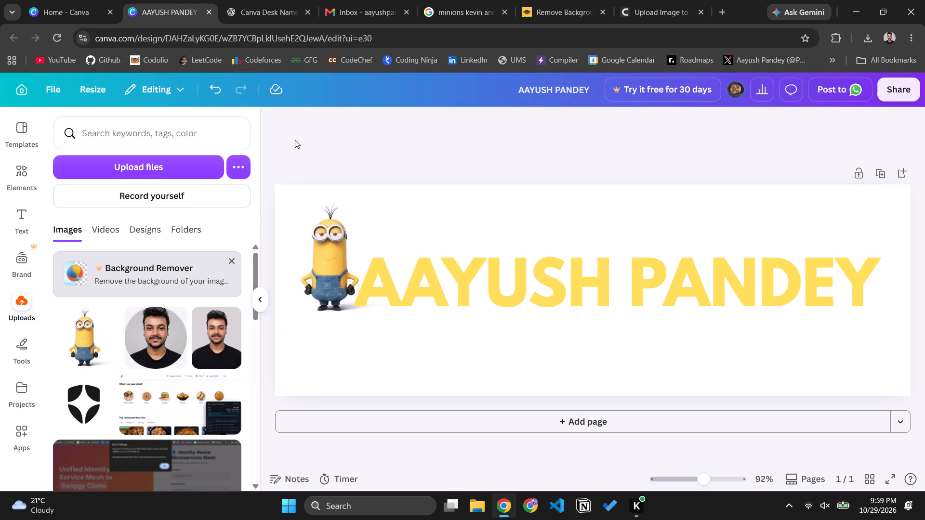
click(357, 260)
click(319, 235)
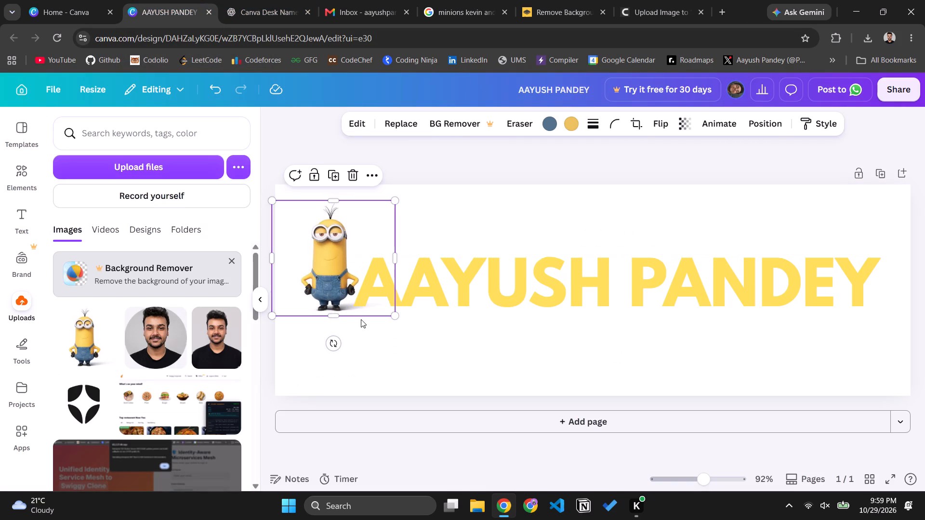
drag(395, 314, 418, 332)
Nudge the Kevin image left and up until the minion stands just clear of the name, close to the page's top edge.
key(Left)
key(Left)
key(Left)
key(Left)
key(Left)
key(Left)
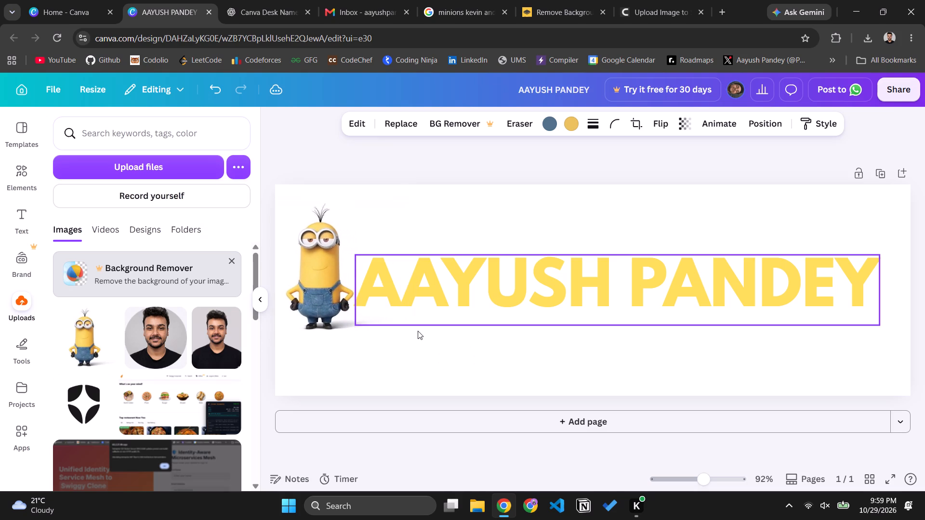
key(Up)
key(Up)
key(Up)
key(Up)
key(Up)
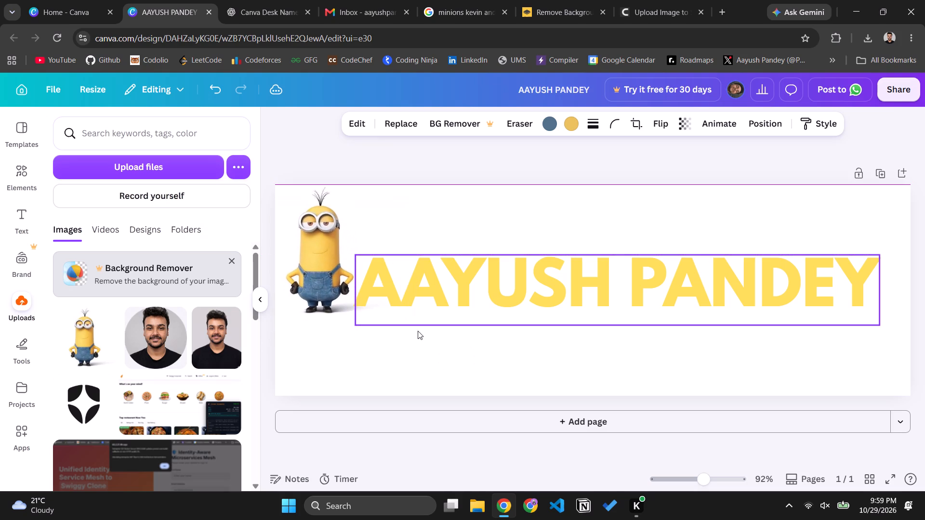
key(Down)
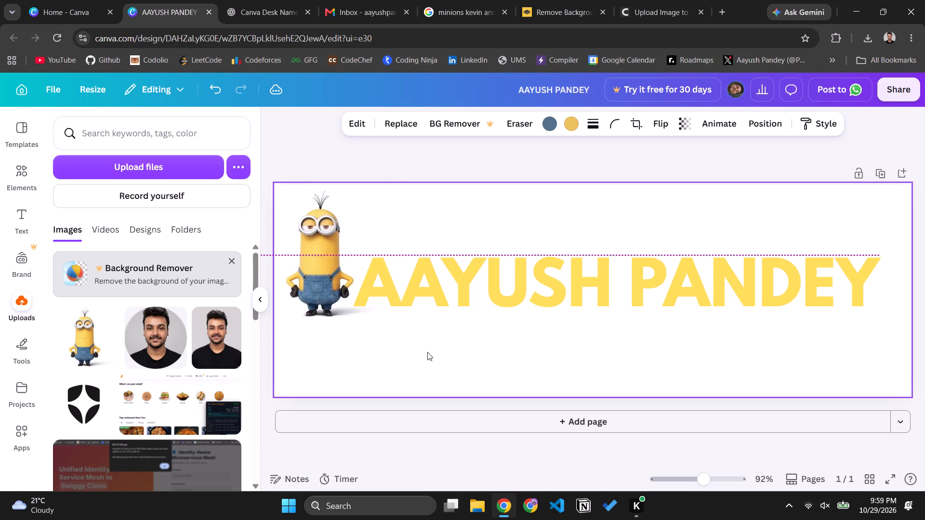
click(470, 353)
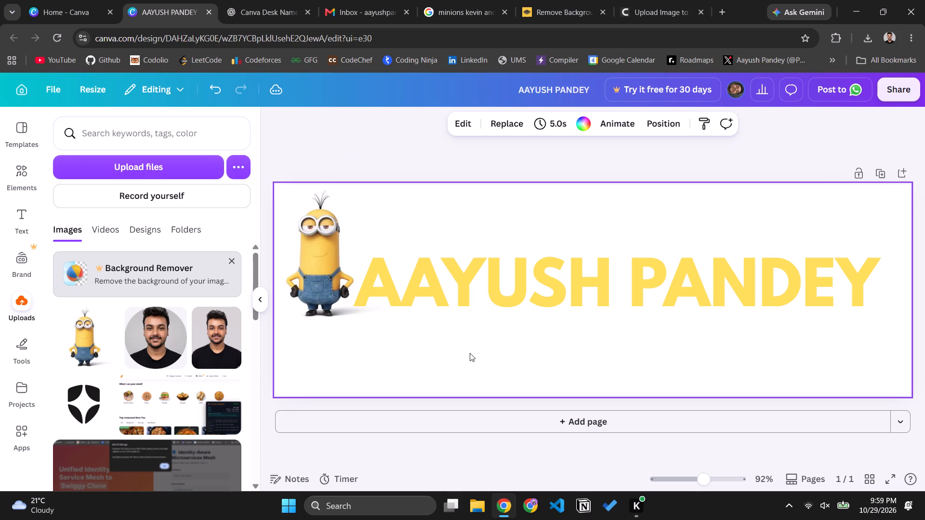
Nudge the name text slightly down and left so its first letter meets the minion's hand.
click(430, 285)
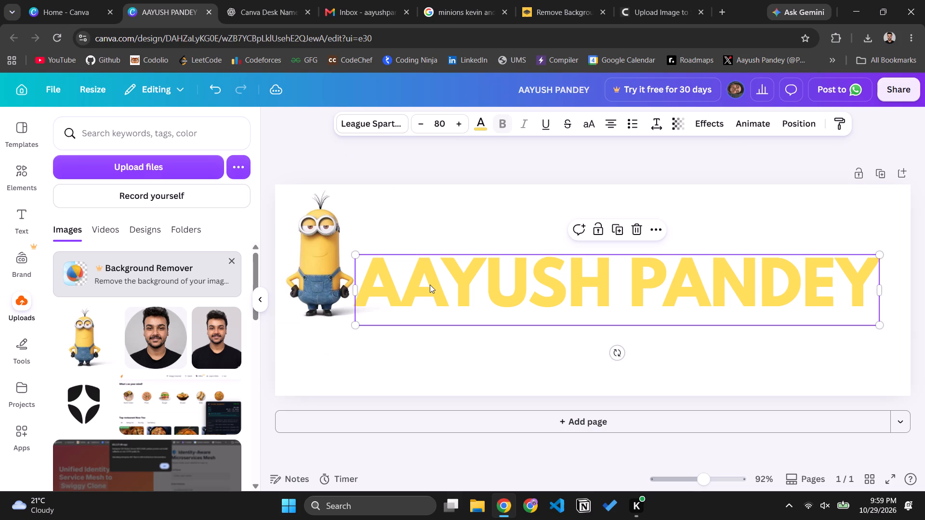
key(Right)
key(Down)
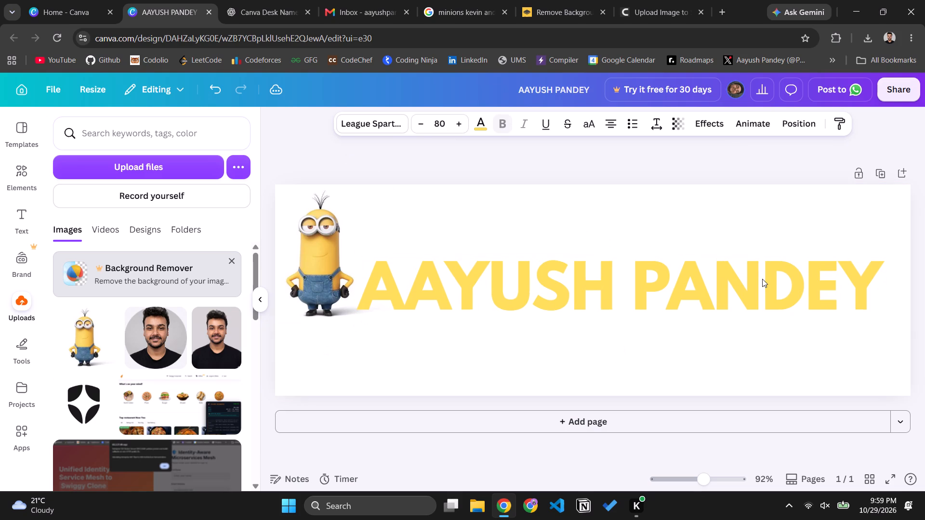
key(Left)
key(Left)
key(Left)
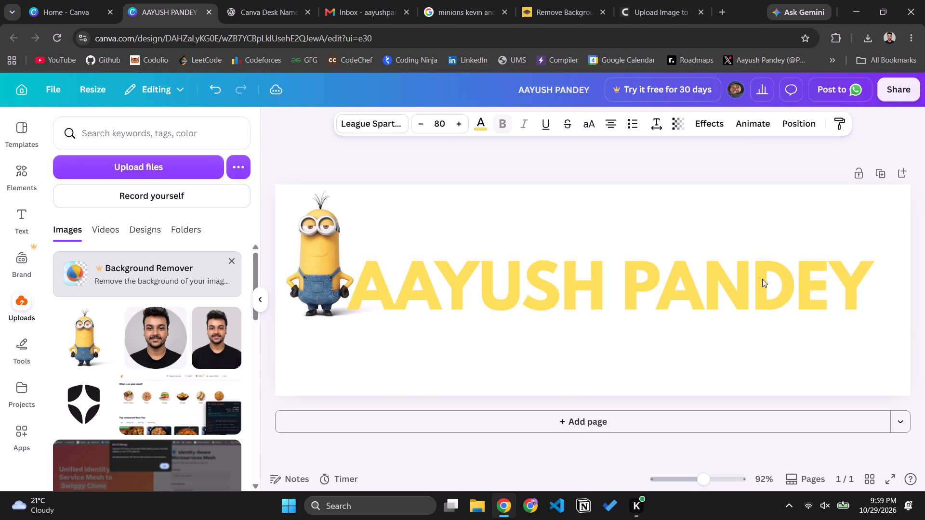
click(674, 365)
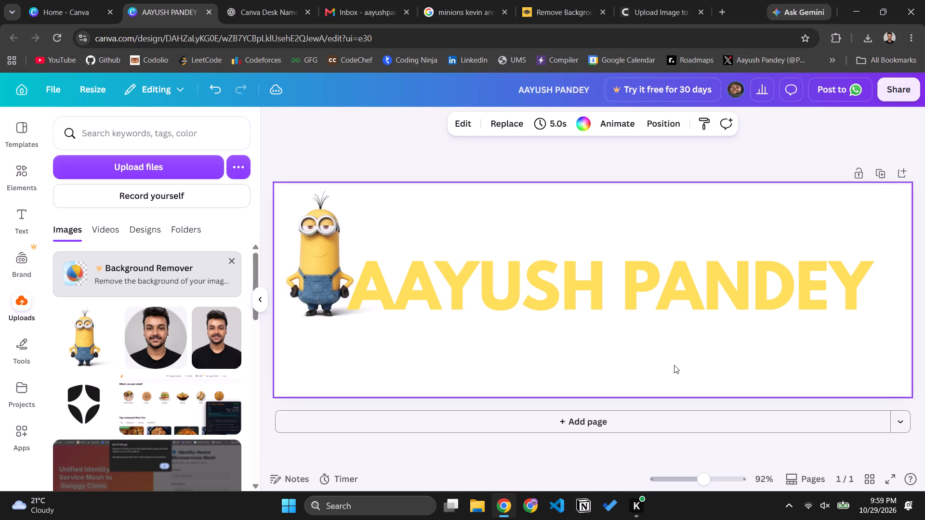
click(719, 450)
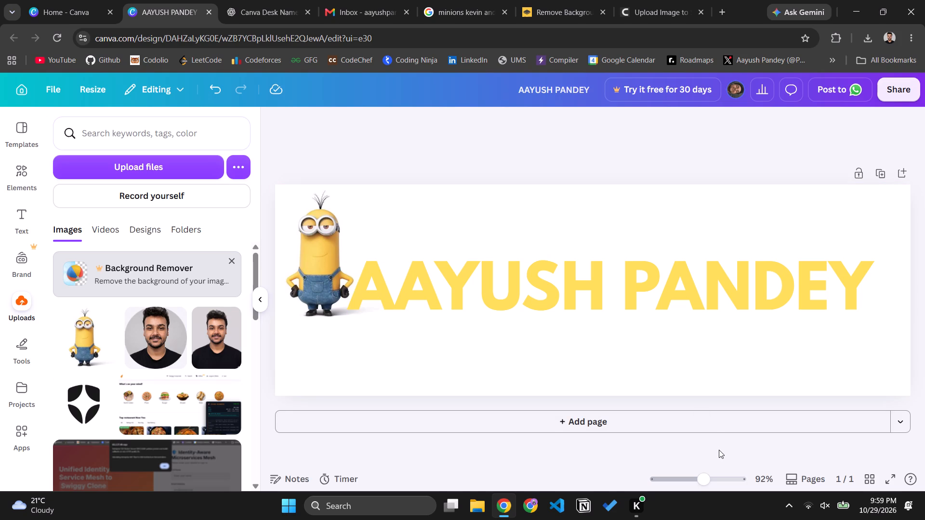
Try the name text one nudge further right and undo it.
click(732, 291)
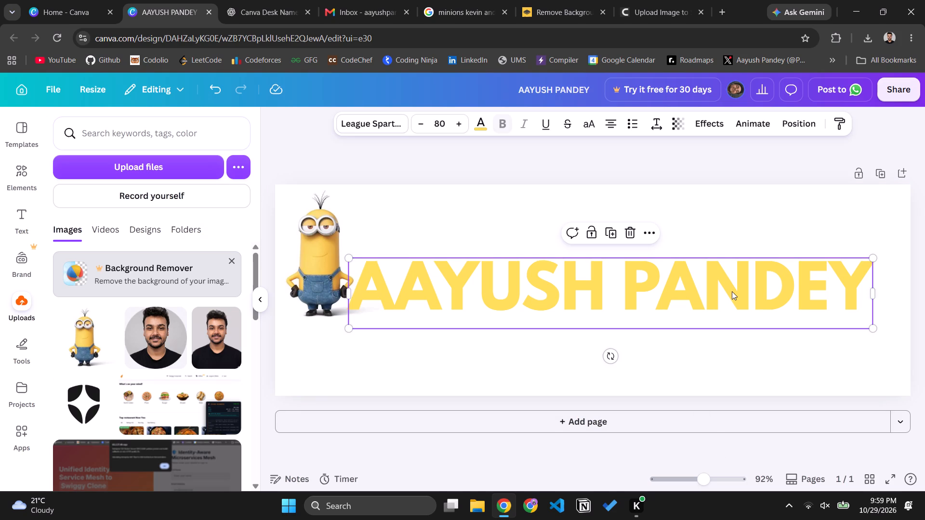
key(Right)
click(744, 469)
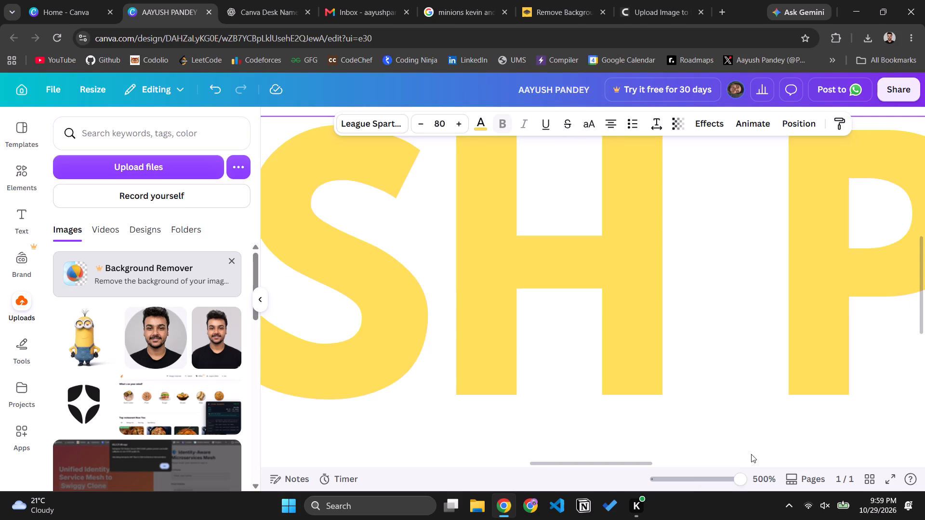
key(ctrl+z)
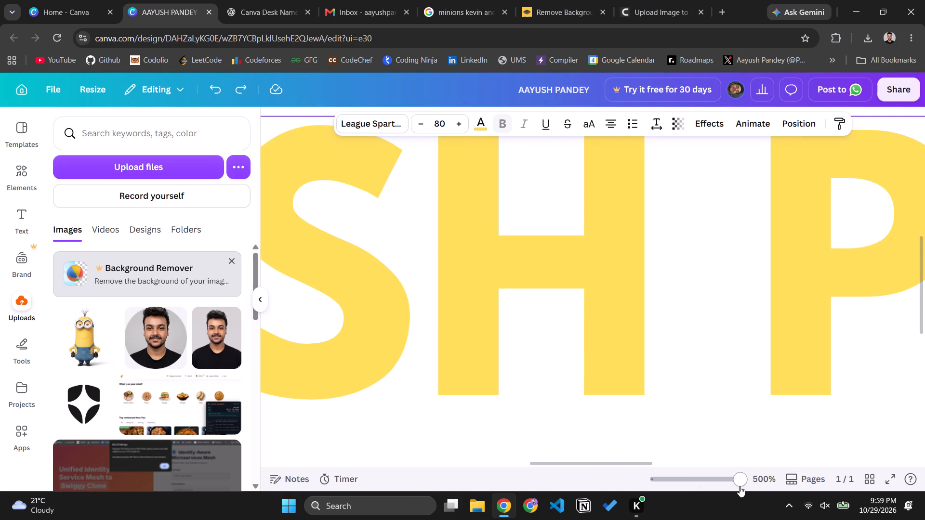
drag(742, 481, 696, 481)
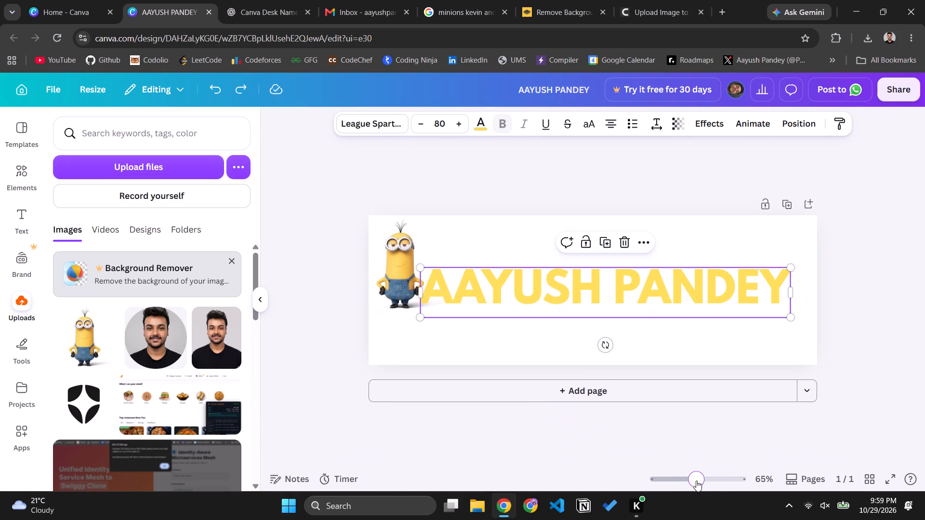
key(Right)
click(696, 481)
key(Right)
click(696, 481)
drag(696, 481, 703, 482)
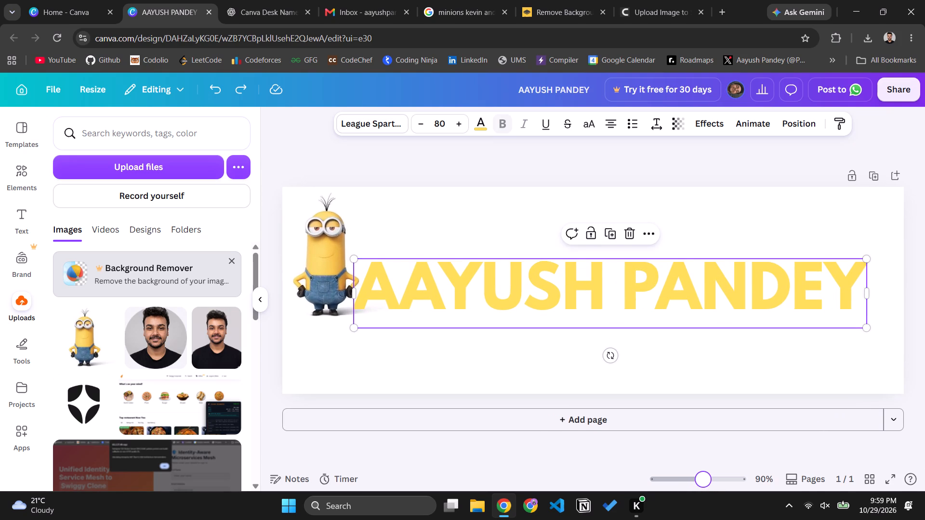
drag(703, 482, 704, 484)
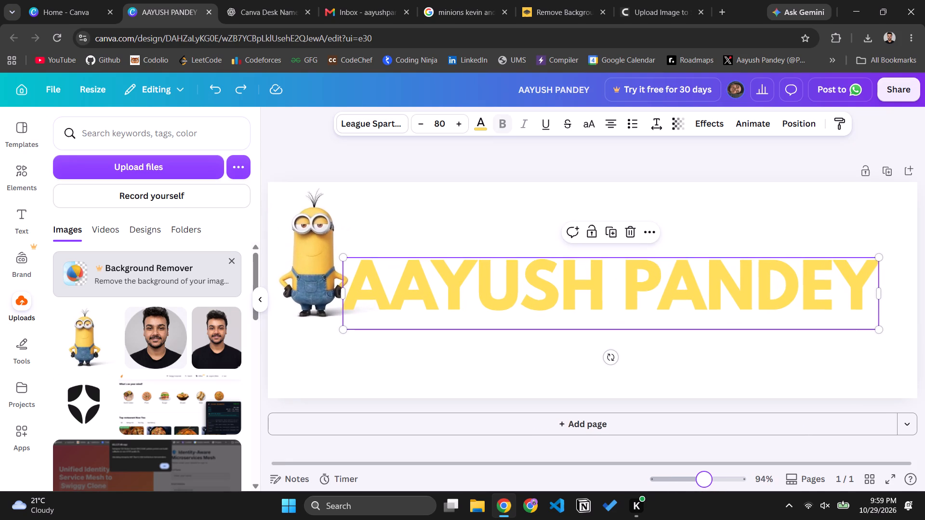
Capture a screen snip of the nameplate design, covering the minion and the full name with nothing selected.
drag(704, 484, 706, 484)
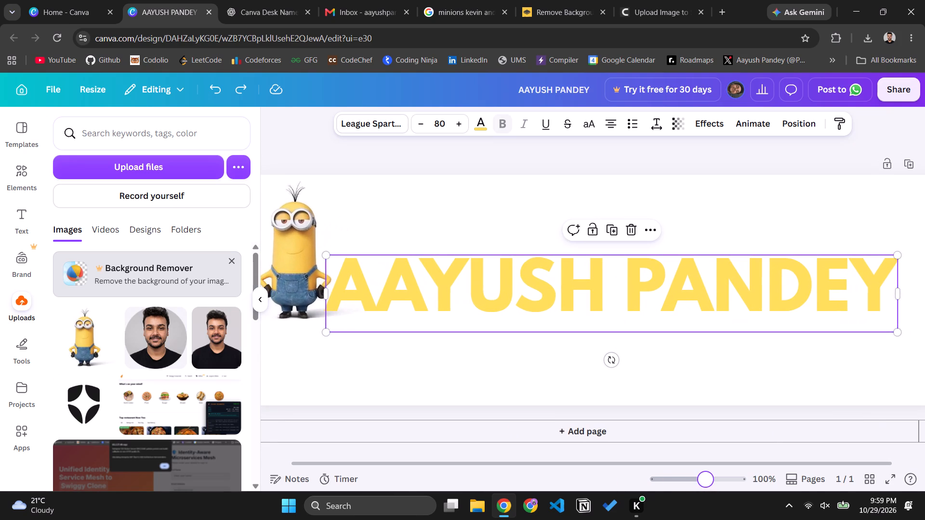
drag(706, 484, 704, 486)
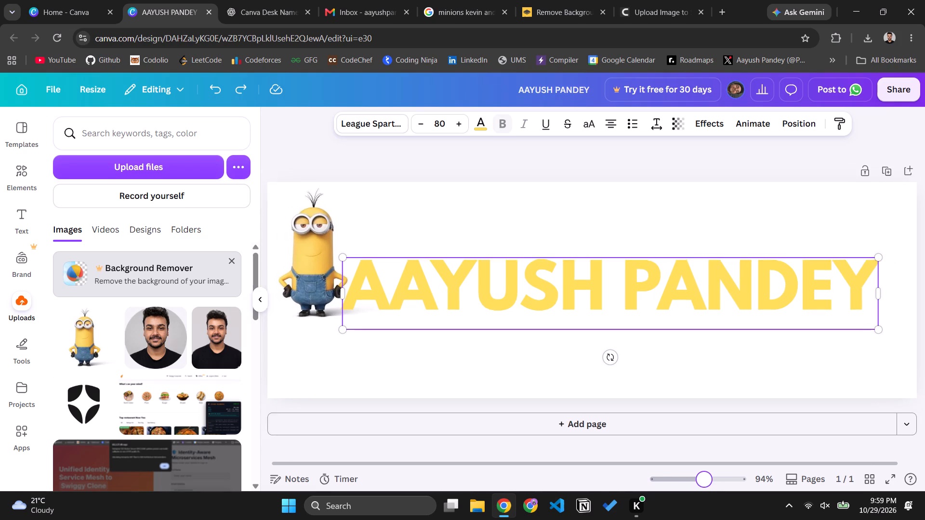
drag(704, 486, 704, 486)
click(748, 444)
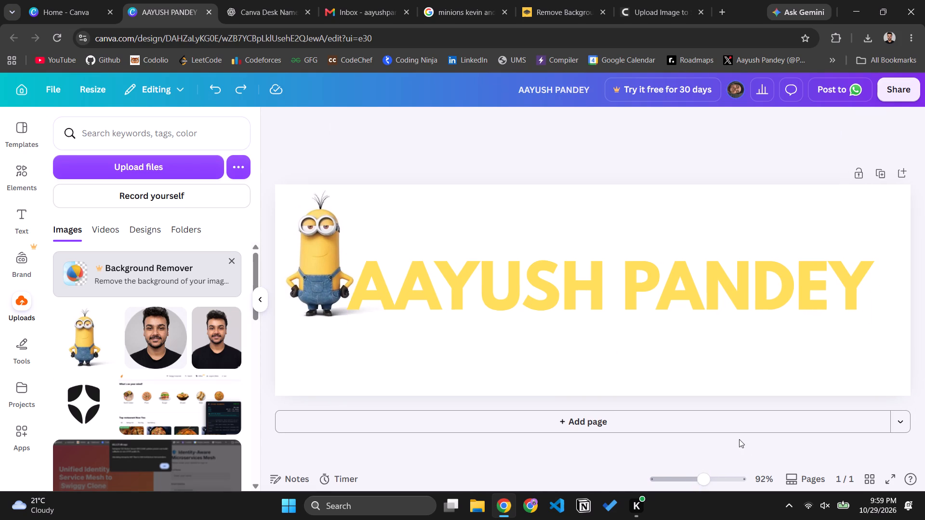
key(Print)
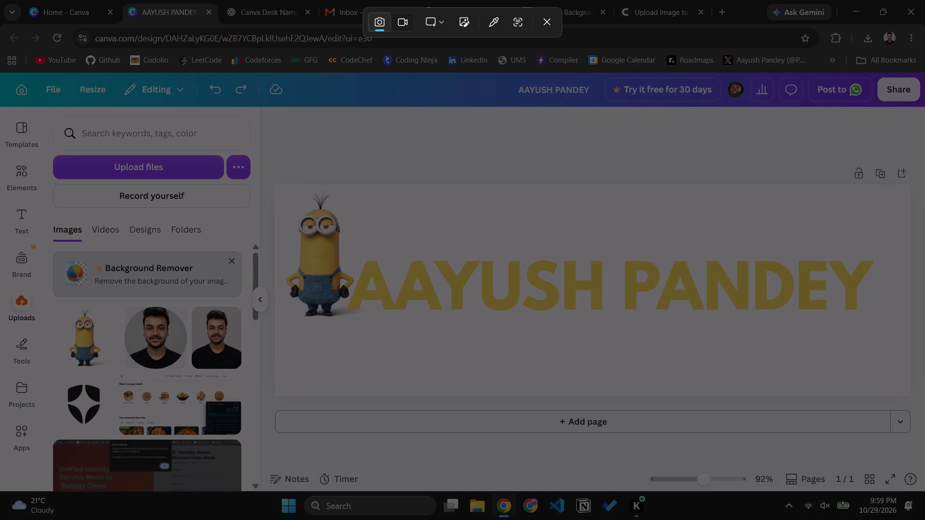
drag(279, 187, 292, 194)
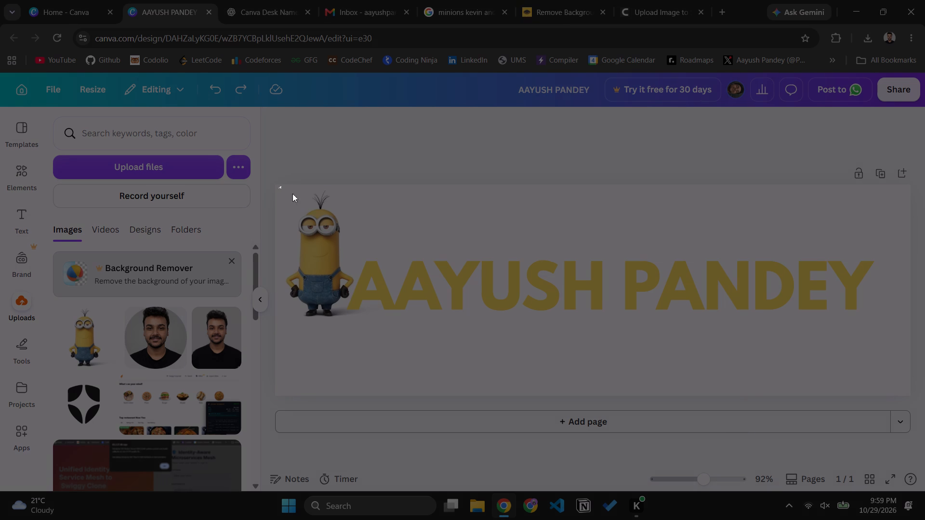
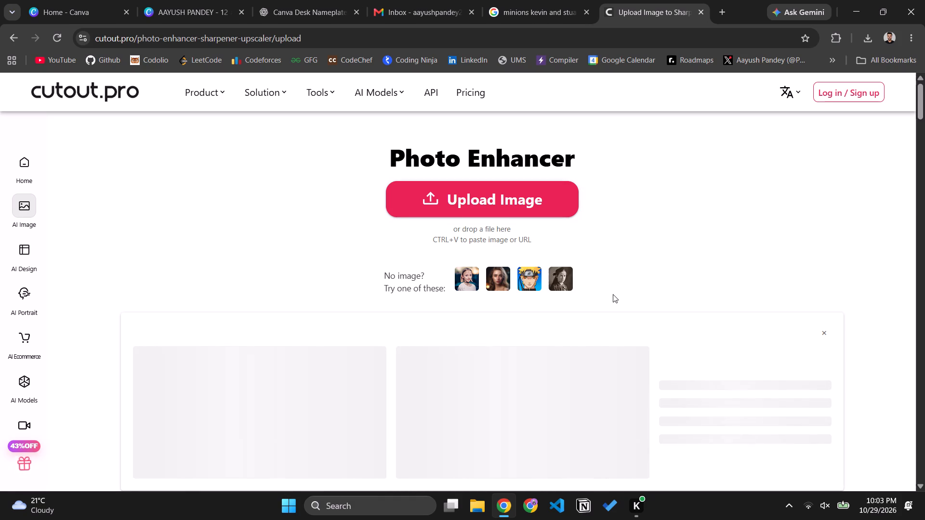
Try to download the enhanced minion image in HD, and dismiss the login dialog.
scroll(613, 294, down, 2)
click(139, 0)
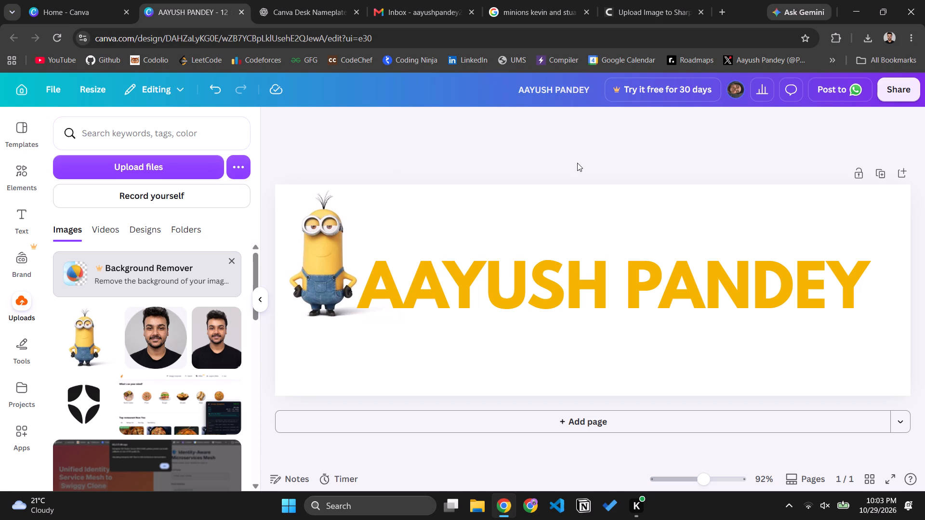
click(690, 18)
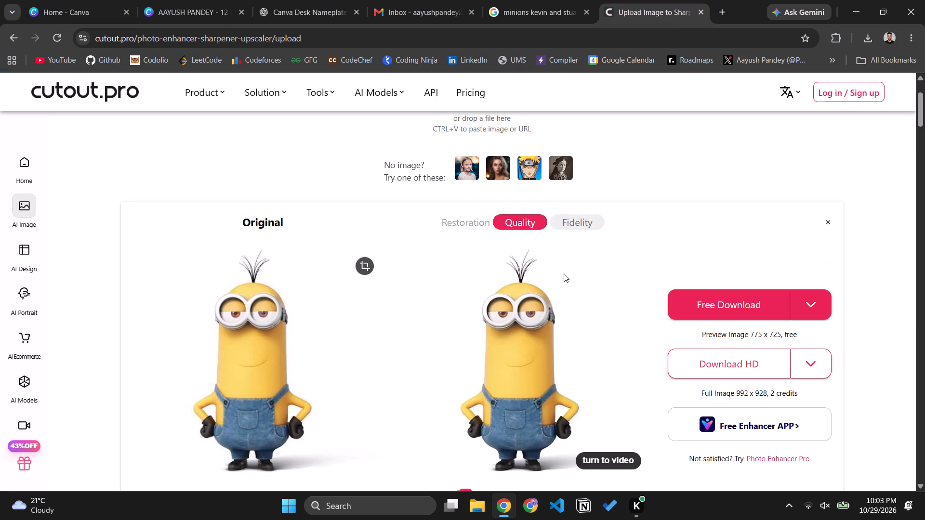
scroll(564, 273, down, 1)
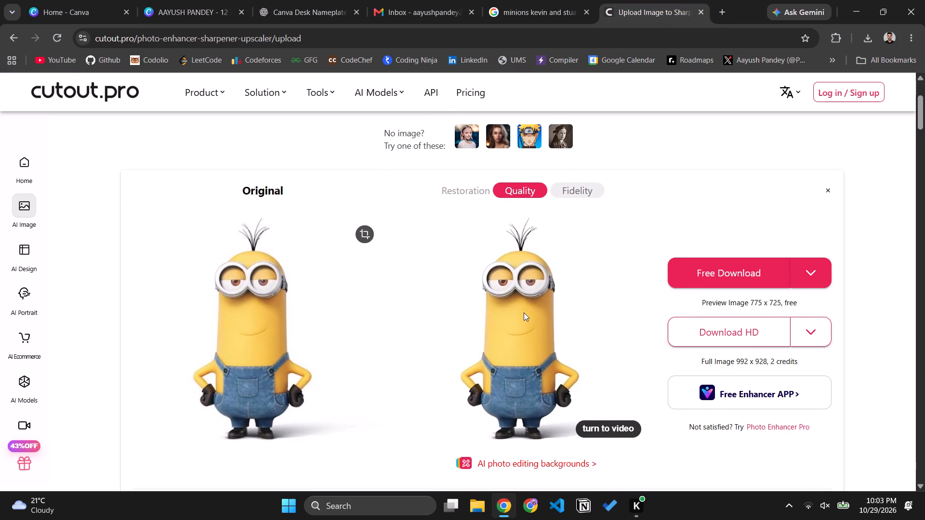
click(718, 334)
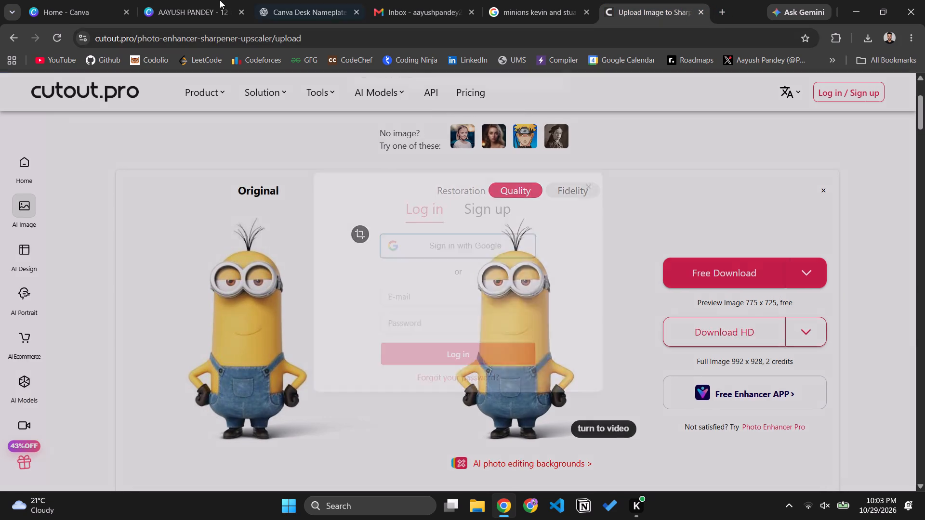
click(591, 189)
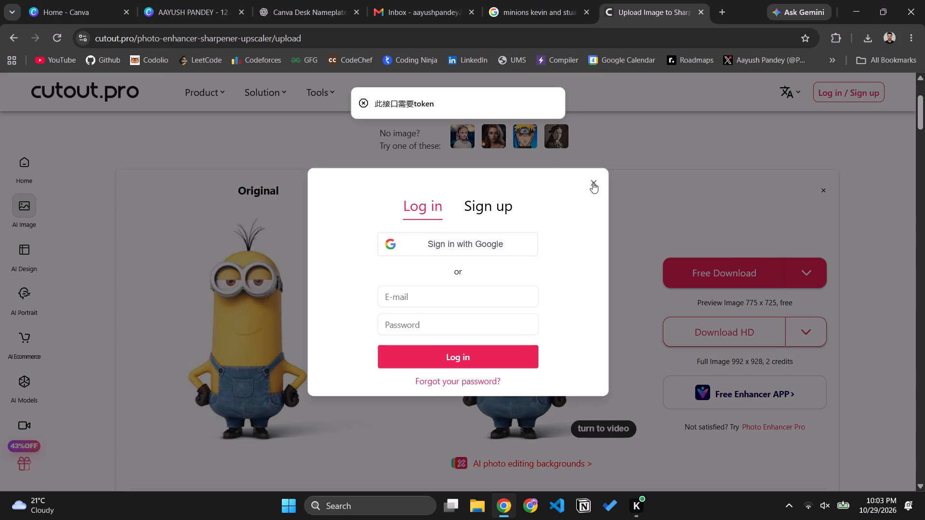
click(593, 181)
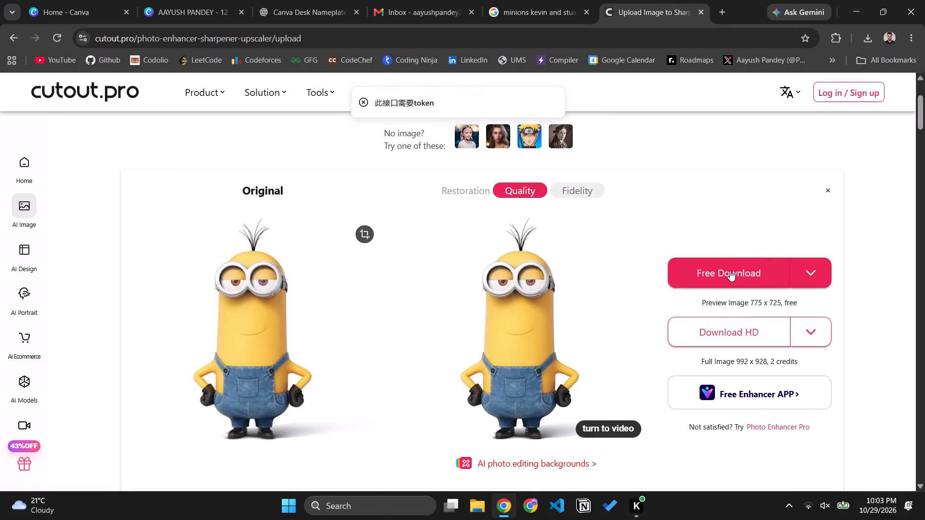
Keep the restoration mode on Quality, download the free 775 x 725 enhanced minion image, dismiss the subscription offer and return to the Canva design.
click(565, 182)
click(532, 193)
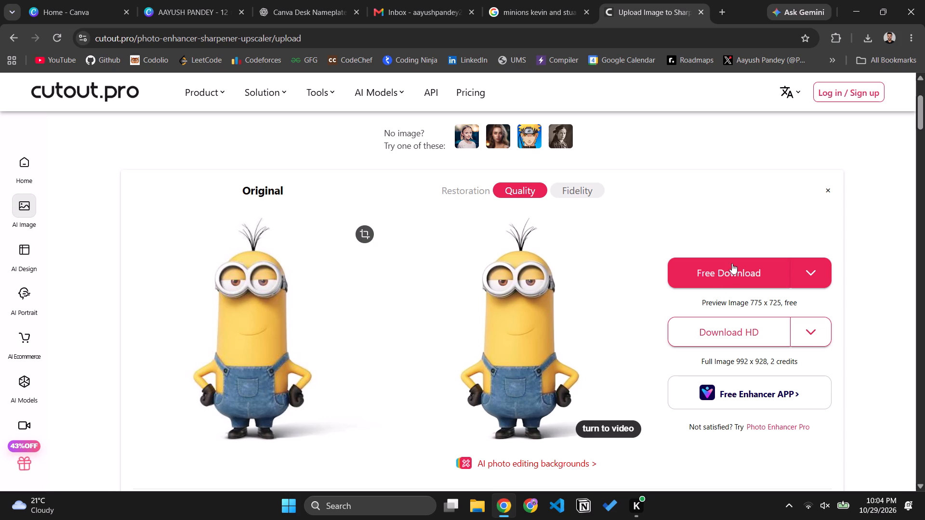
click(730, 283)
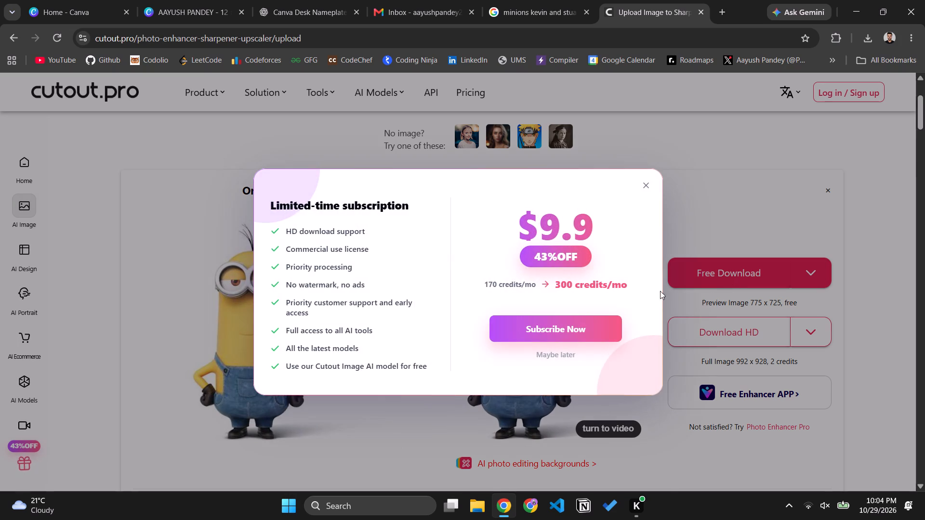
click(651, 183)
click(165, 8)
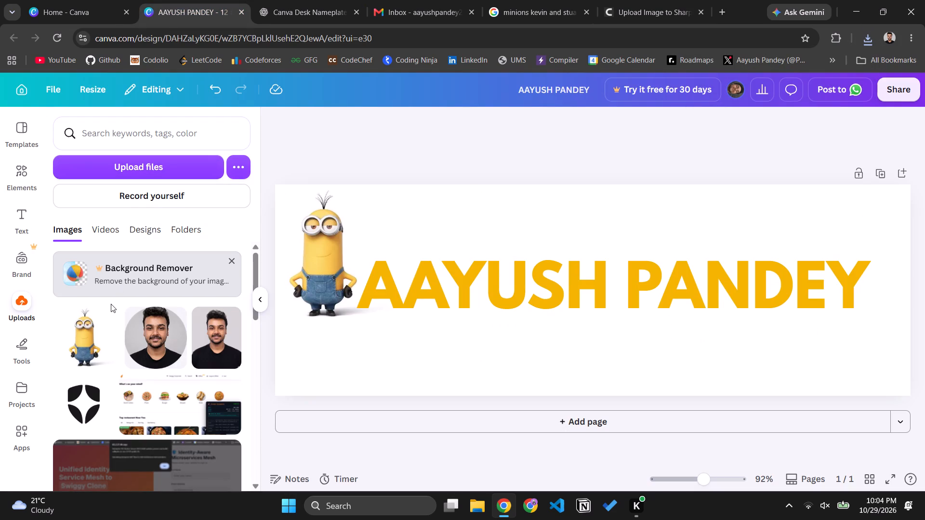
Move the old minion upload 1.jpg to the trash.
click(105, 318)
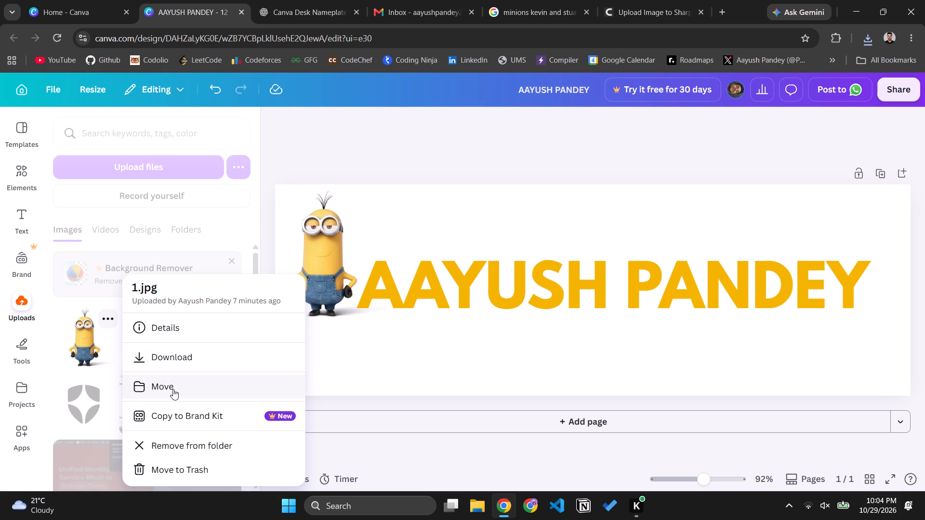
click(201, 467)
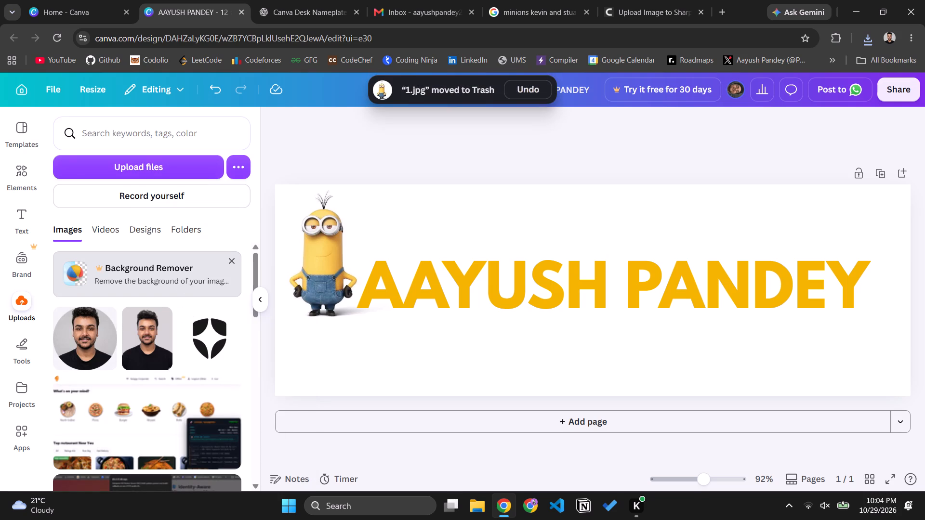
Upload the enhanced minion JPG fab09a276fa34d57af592663b1113723 from the Downloads folder to the design's uploads.
click(158, 165)
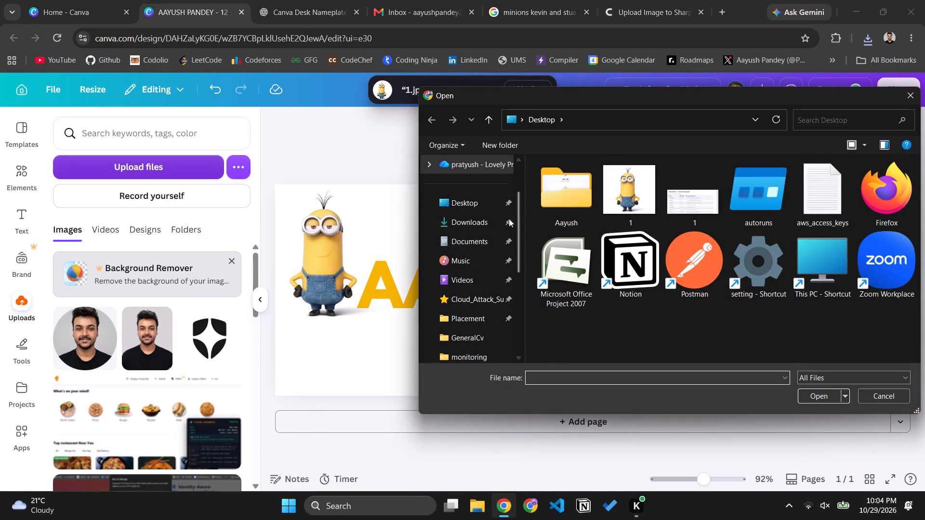
click(476, 232)
click(595, 186)
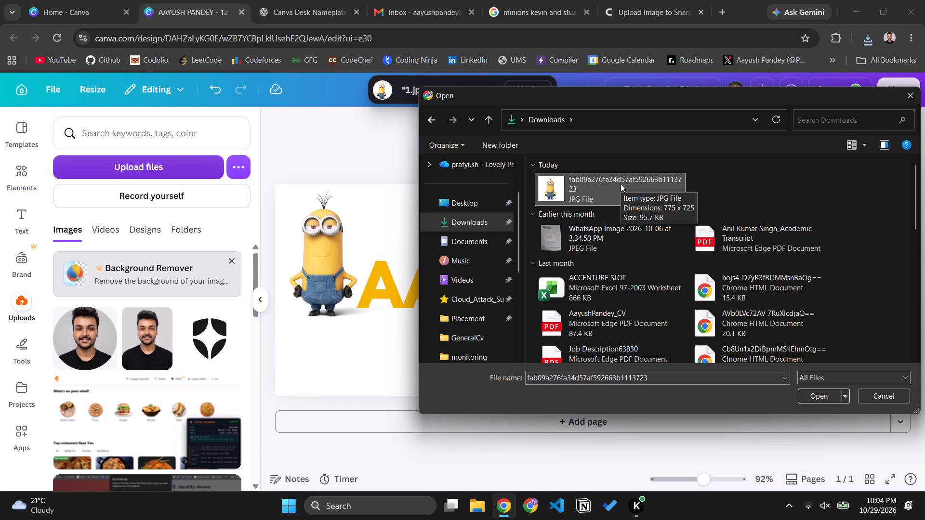
click(466, 204)
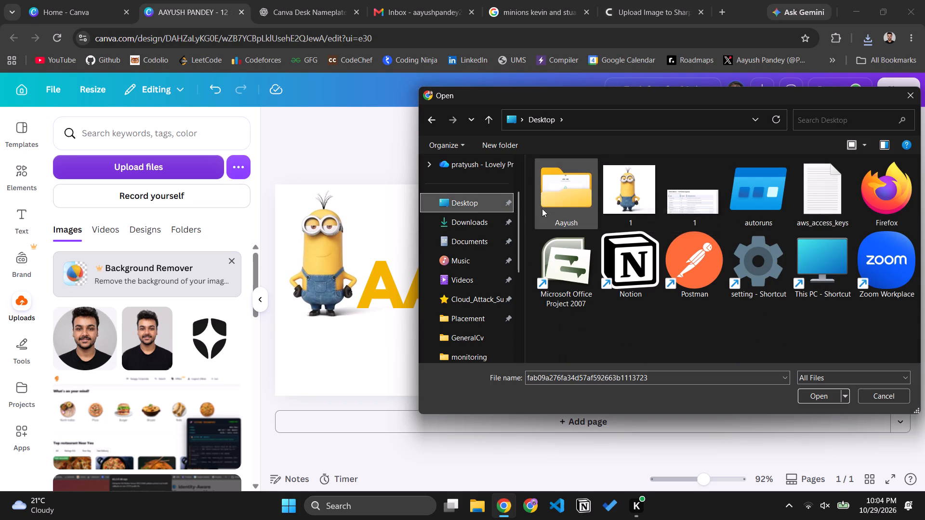
click(466, 219)
click(541, 193)
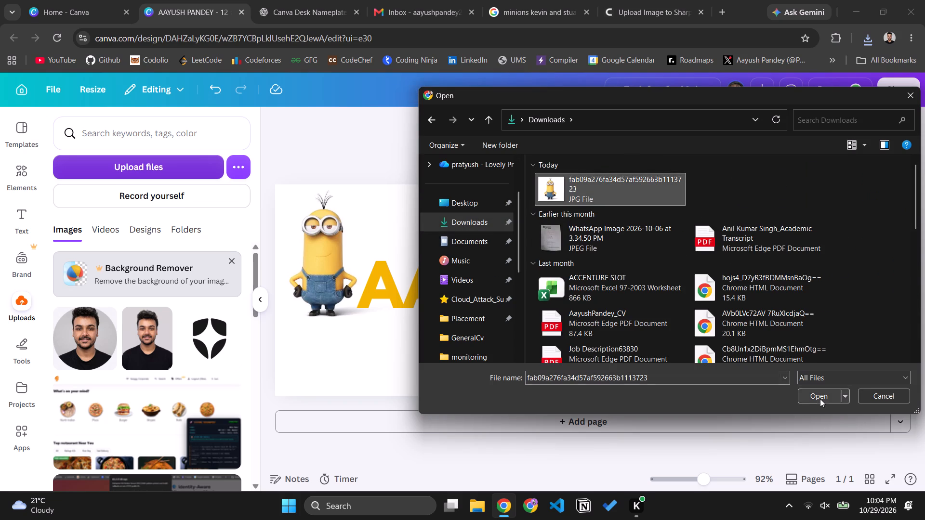
click(820, 399)
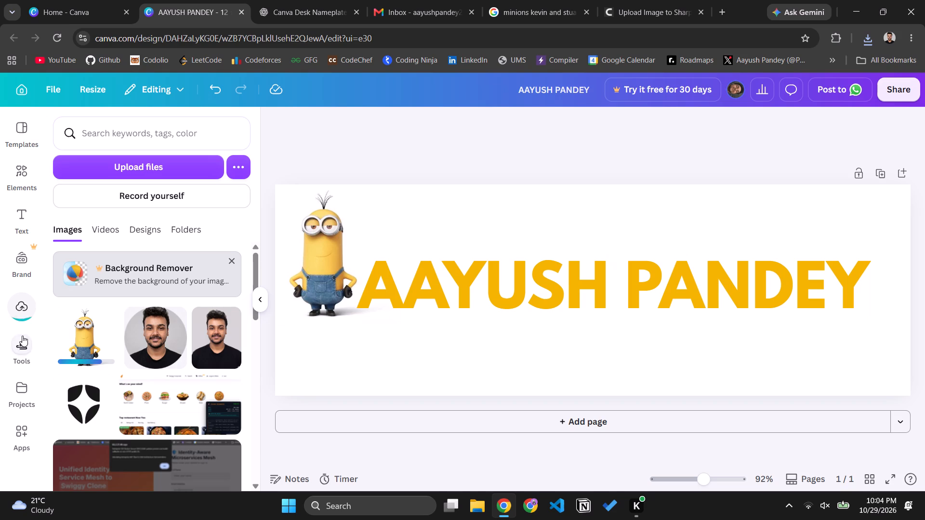
Add the enhanced minion to the page and nudge it over the original minion in front of the name.
click(71, 331)
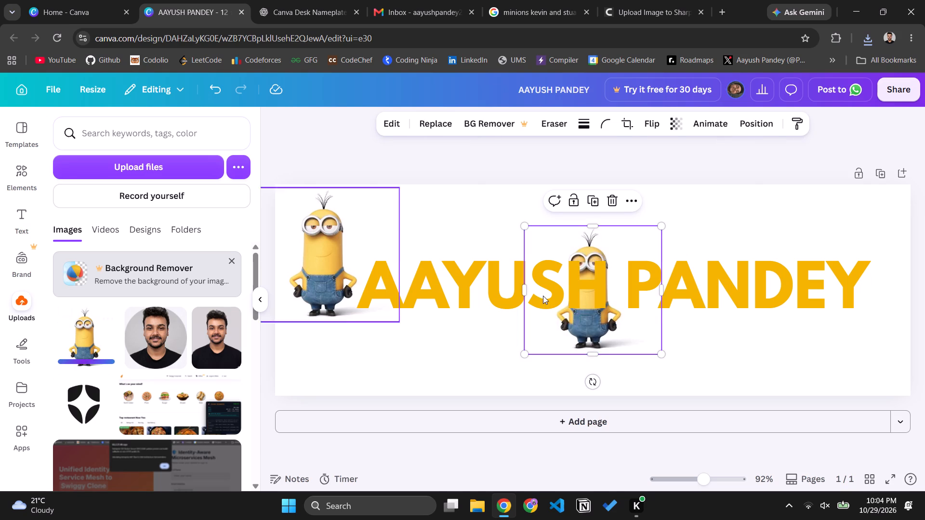
key(Up)
key(Left)
key(Left)
key(Left)
key(Left)
key(Left)
key(Left)
key(Left)
key(Left)
key(Left)
key(Left)
key(Left)
key(Left)
key(Left)
key(Left)
key(Left)
key(Left)
key(Left)
key(Left)
key(Left)
key(Left)
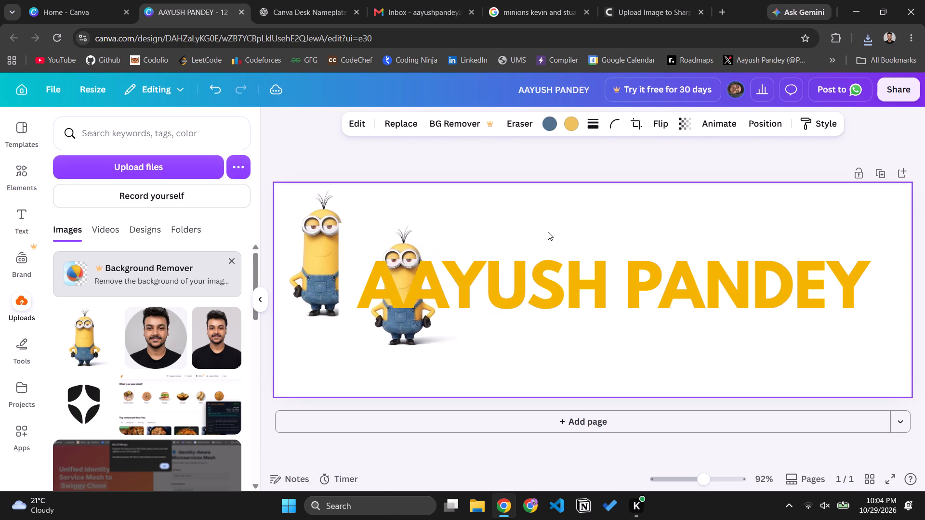
key(Left)
key(Left)
key(Left)
key(Left)
key(Left)
key(Left)
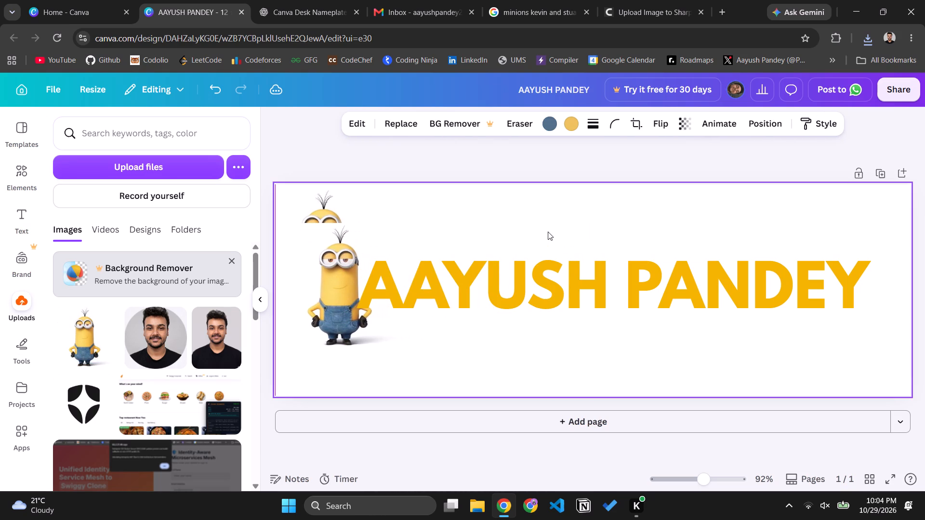
key(Left)
key(Left)
key(Left)
key(Left)
key(Left)
key(Left)
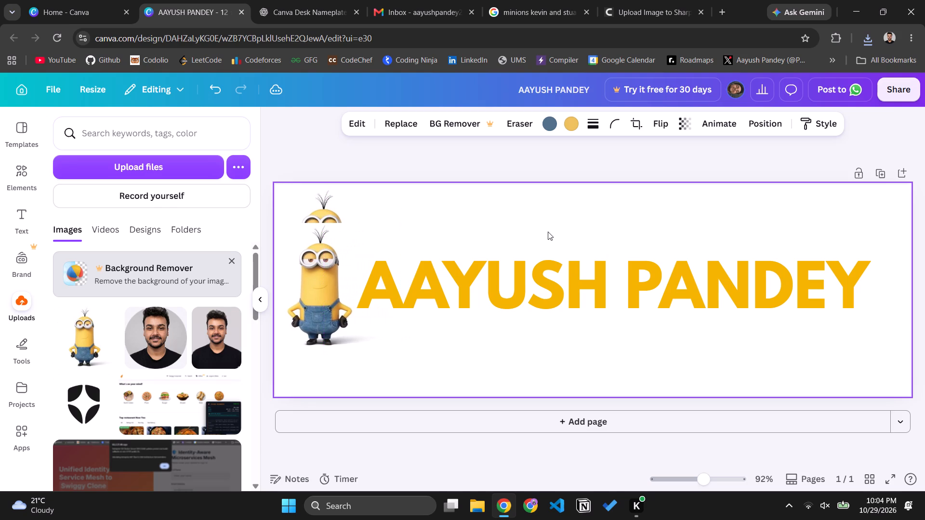
key(Up)
key(Up)
key(Up)
key(Up)
key(Up)
key(Up)
key(Up)
key(Up)
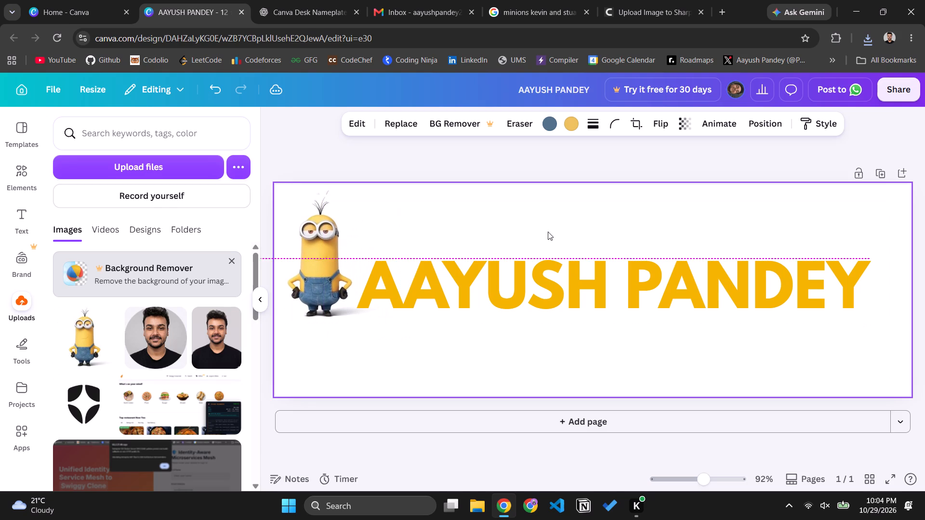
key(Up)
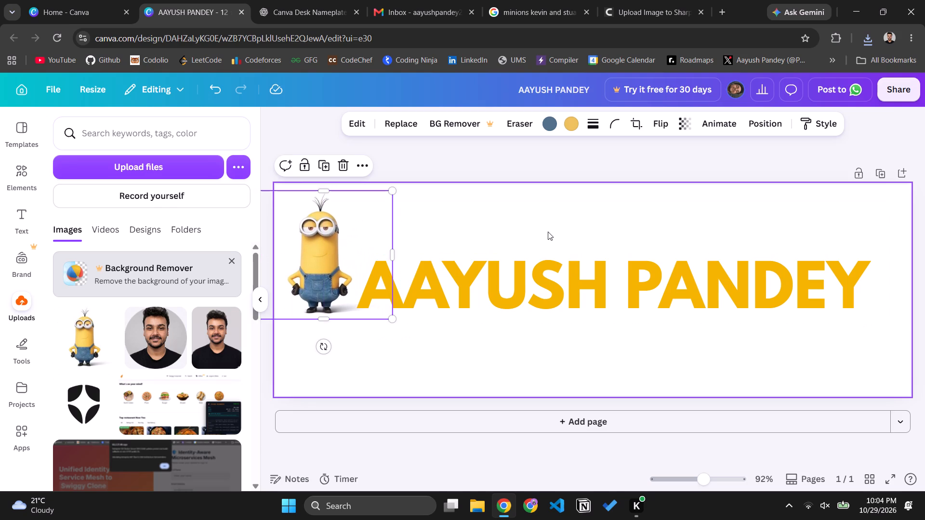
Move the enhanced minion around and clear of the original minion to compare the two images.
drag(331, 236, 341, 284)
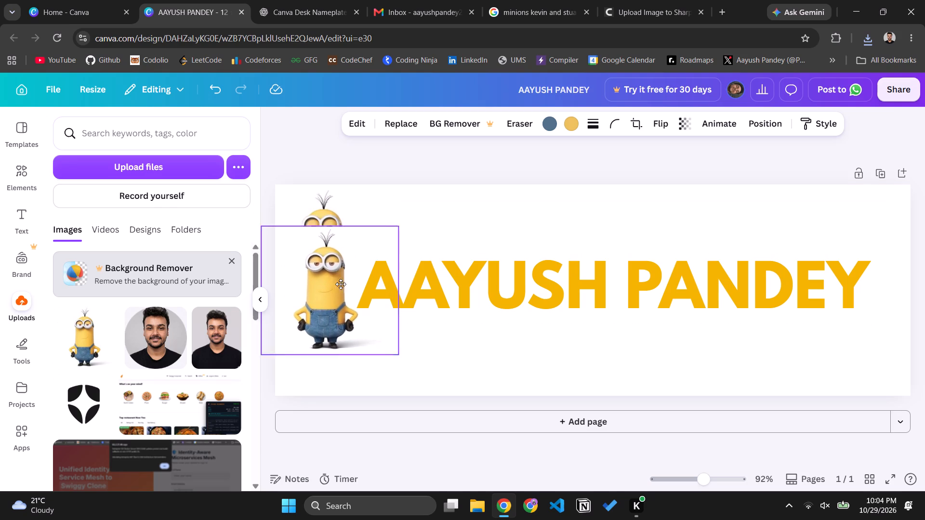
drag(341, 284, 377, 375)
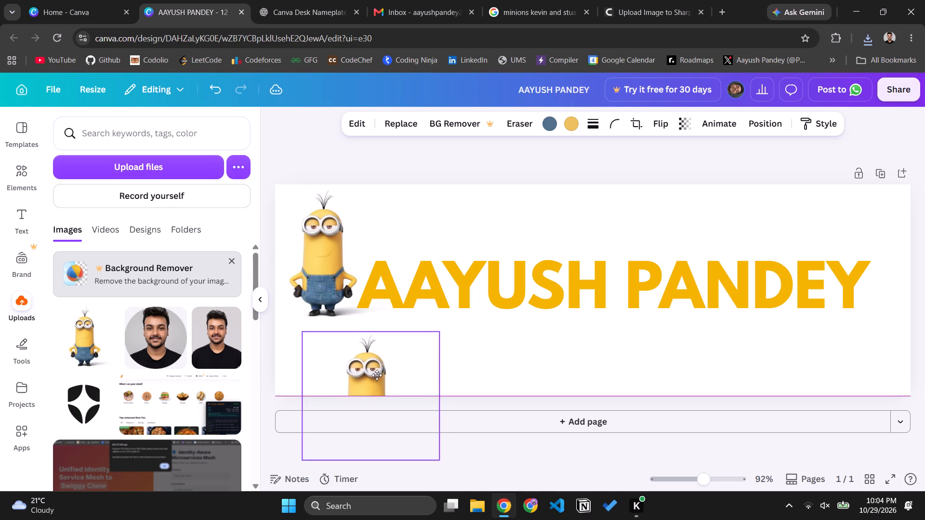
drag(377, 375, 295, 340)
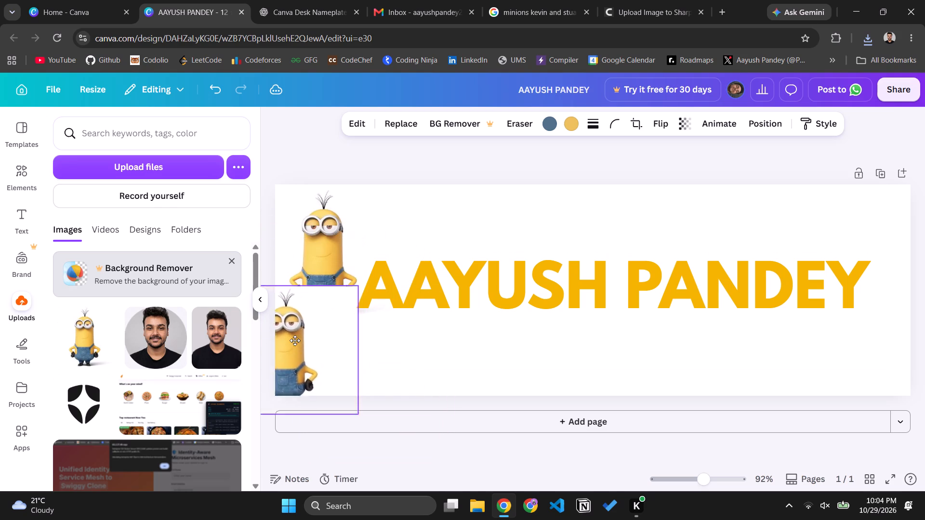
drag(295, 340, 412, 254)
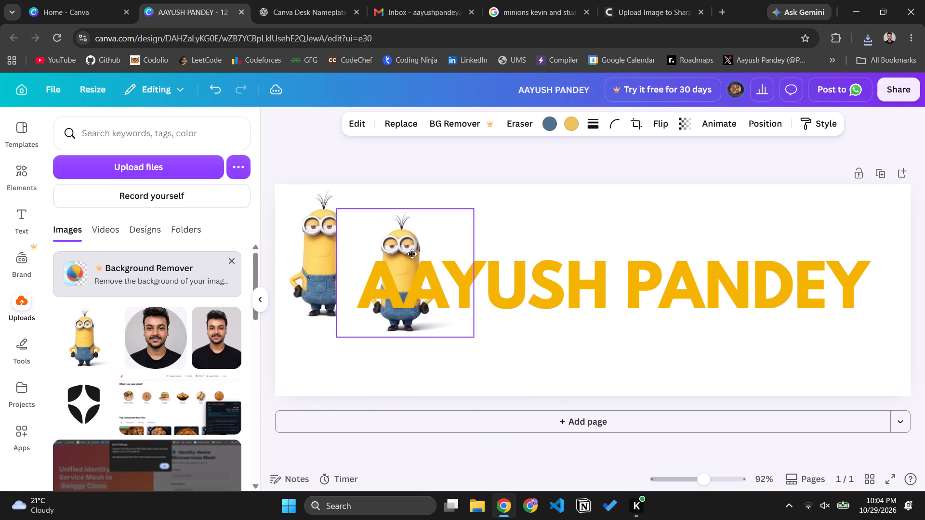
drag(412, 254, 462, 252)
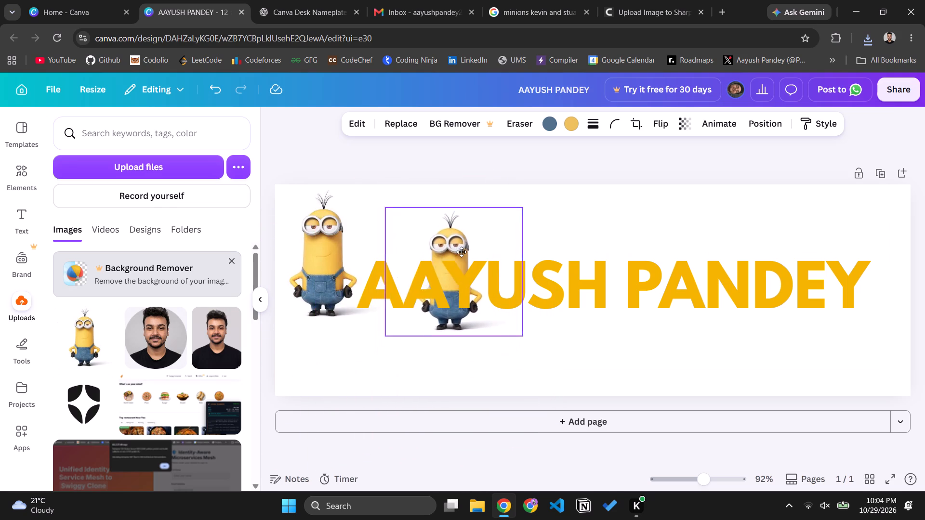
Reposition the enhanced minion just before the name's first letter so it fully covers the original minion, and deselect it.
drag(462, 252, 396, 236)
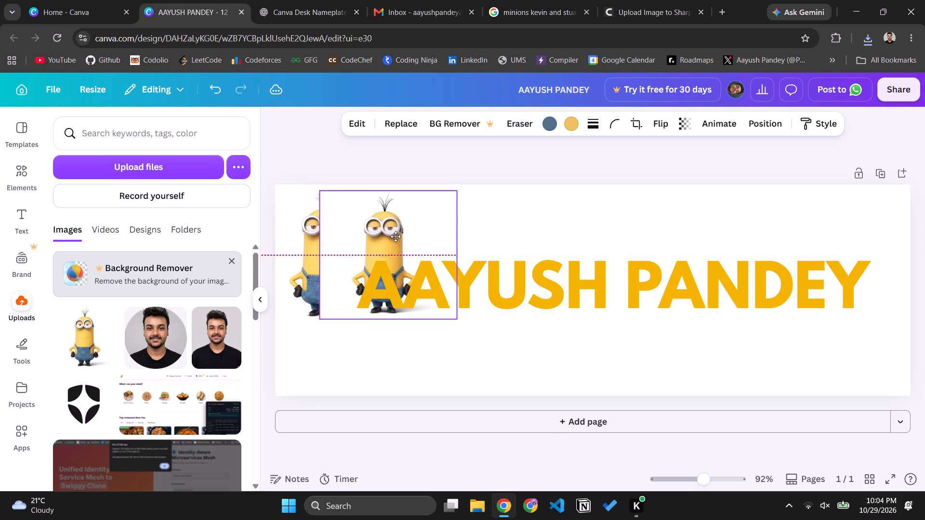
drag(396, 236, 394, 236)
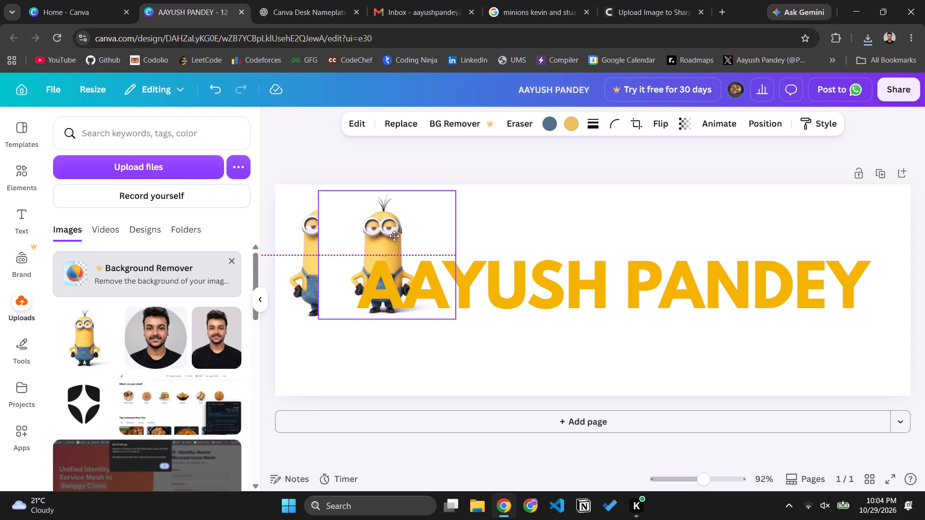
drag(394, 236, 395, 234)
key(Left)
key(Left)
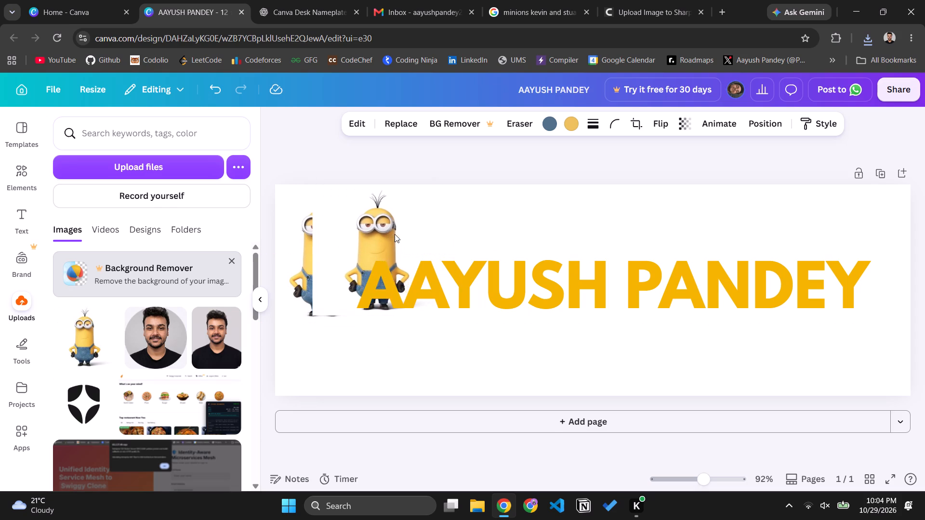
key(Left)
key(Left)
key(Left)
key(Left)
key(Left)
key(Left)
key(Left)
key(Left)
key(Left)
key(Left)
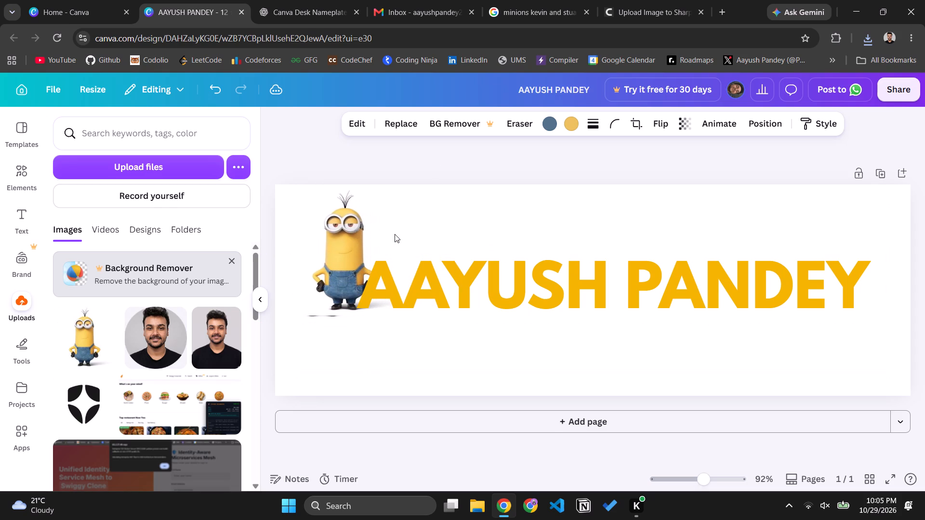
key(Left)
key(Left)
key(Left)
key(Left)
key(Left)
key(Left)
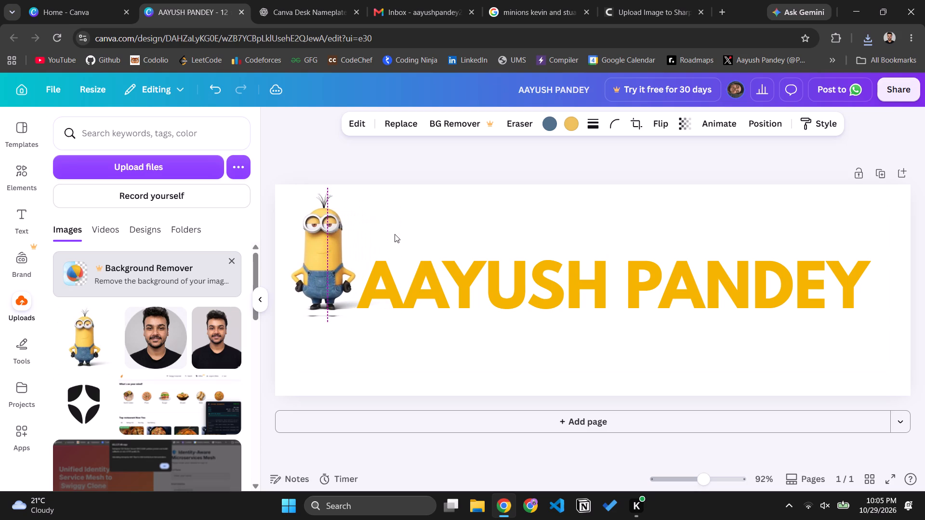
key(Down)
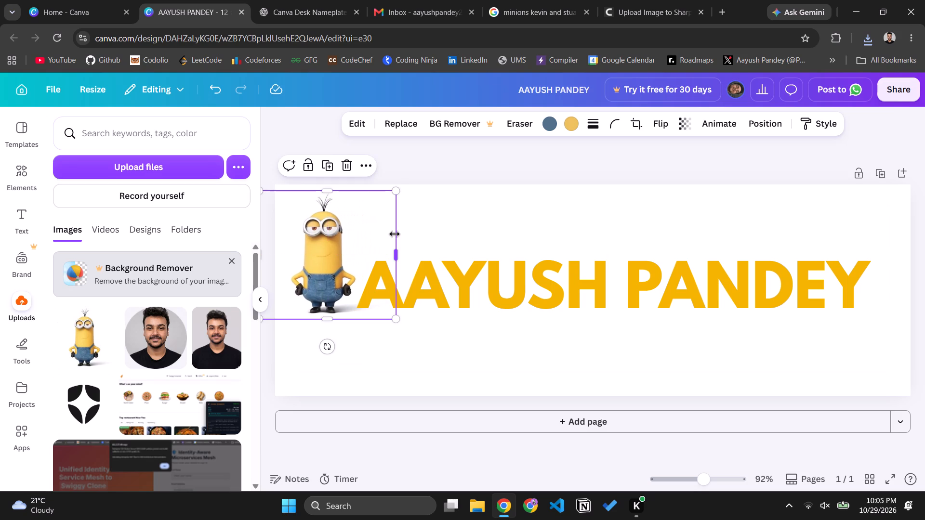
key(Right)
key(Right)
key(Left)
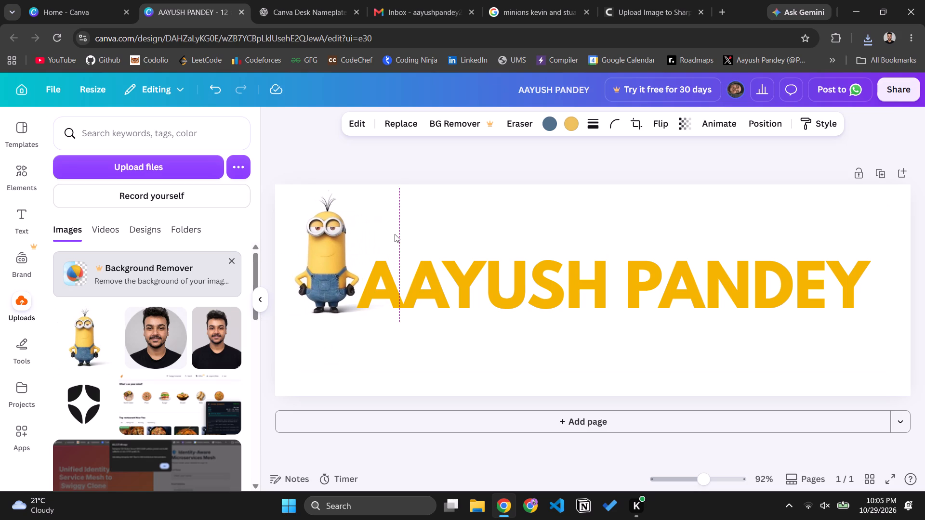
click(481, 213)
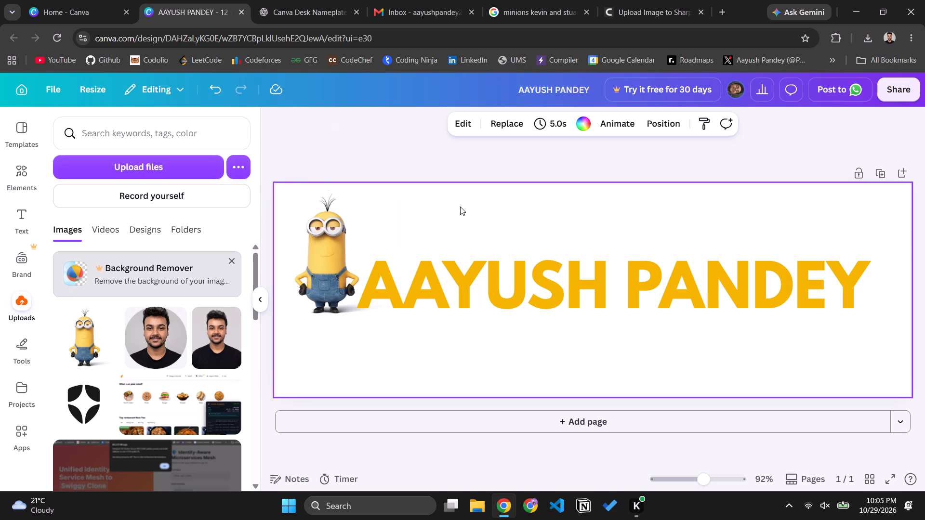
click(371, 119)
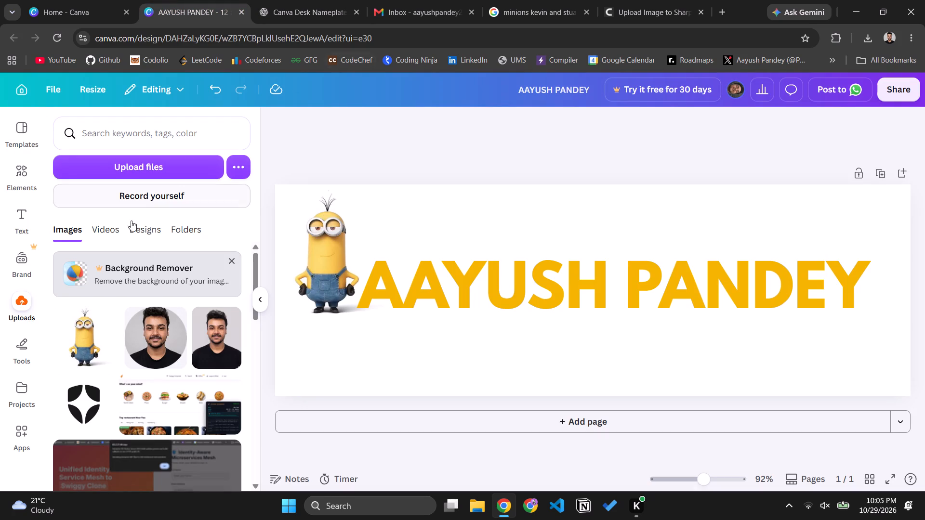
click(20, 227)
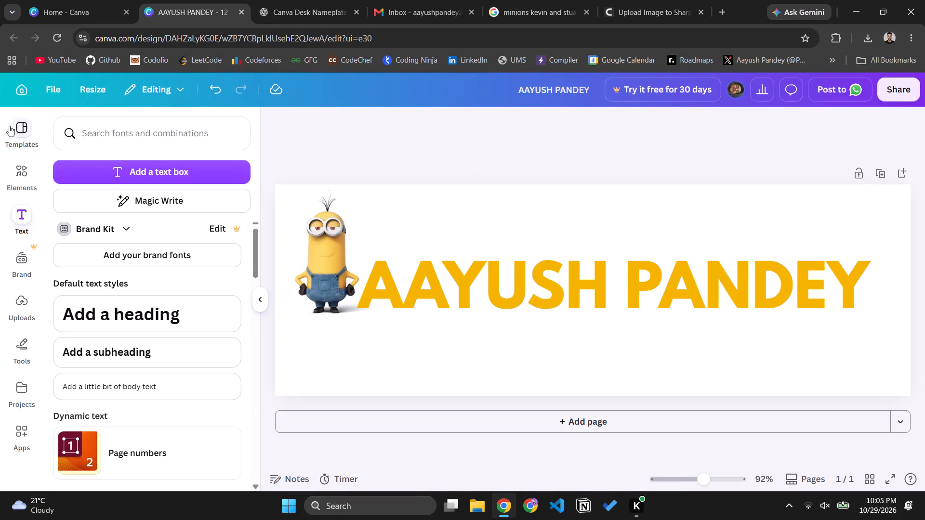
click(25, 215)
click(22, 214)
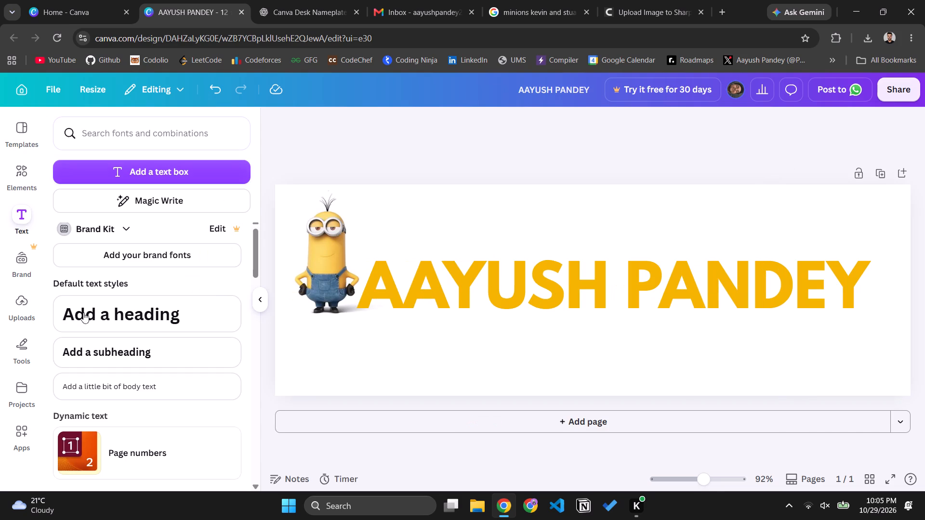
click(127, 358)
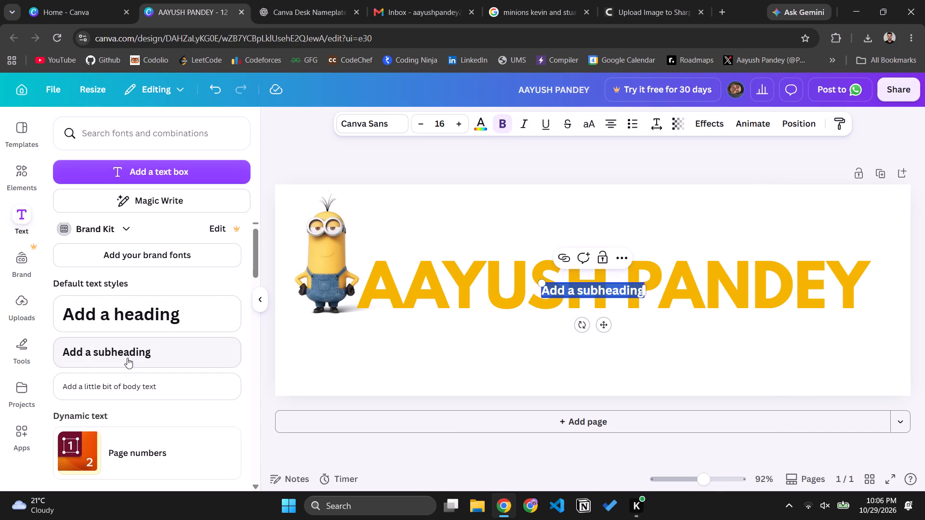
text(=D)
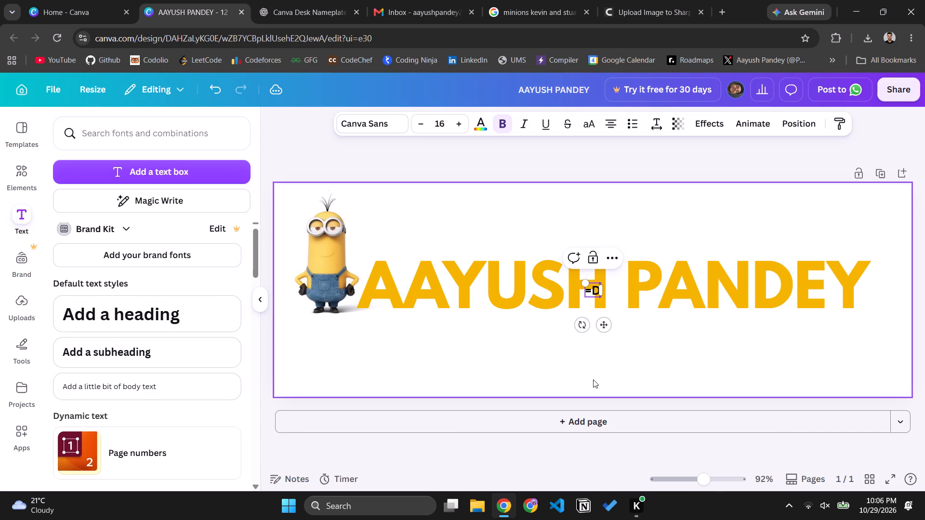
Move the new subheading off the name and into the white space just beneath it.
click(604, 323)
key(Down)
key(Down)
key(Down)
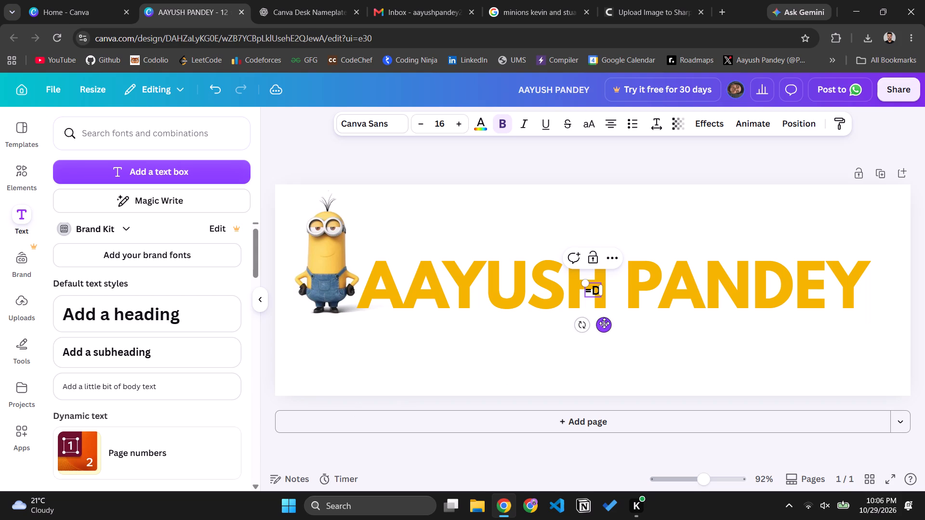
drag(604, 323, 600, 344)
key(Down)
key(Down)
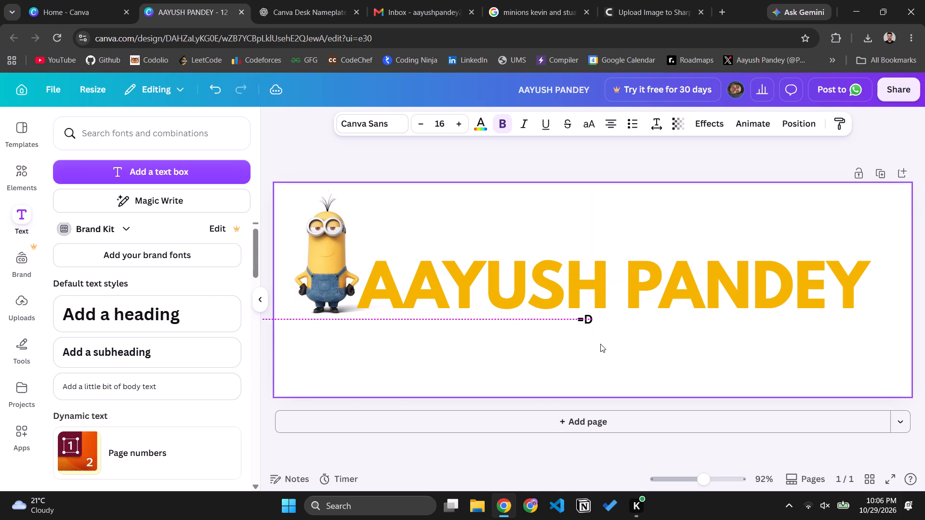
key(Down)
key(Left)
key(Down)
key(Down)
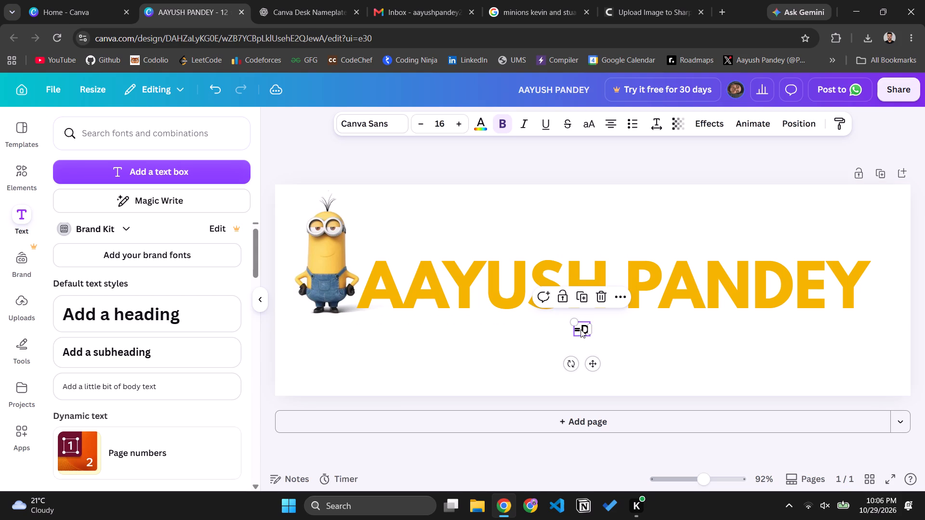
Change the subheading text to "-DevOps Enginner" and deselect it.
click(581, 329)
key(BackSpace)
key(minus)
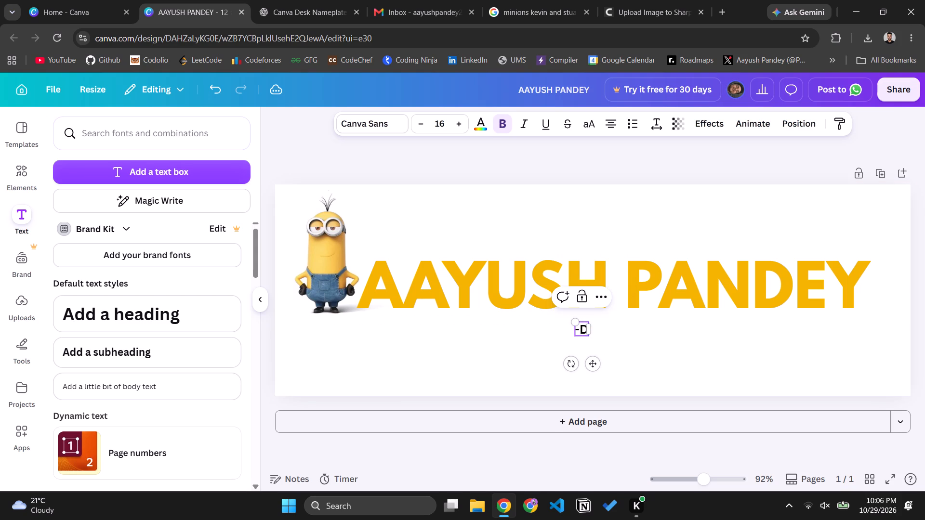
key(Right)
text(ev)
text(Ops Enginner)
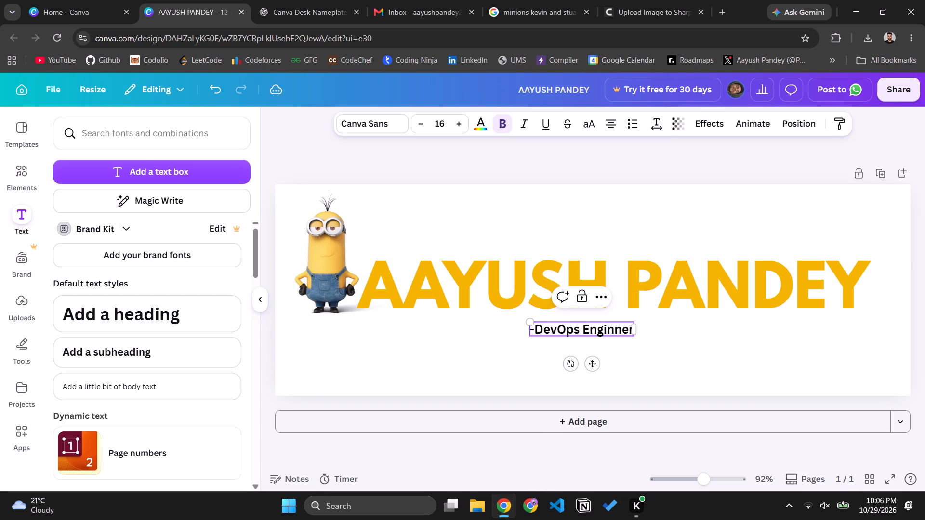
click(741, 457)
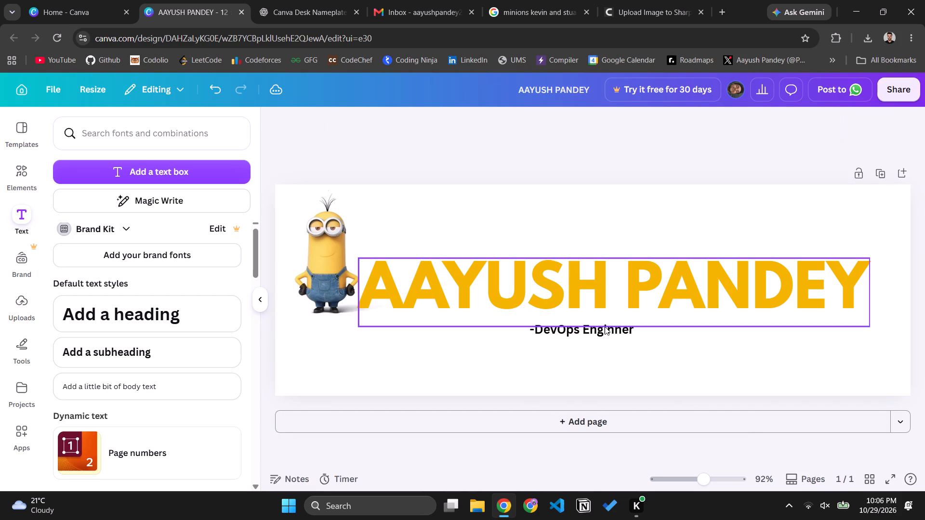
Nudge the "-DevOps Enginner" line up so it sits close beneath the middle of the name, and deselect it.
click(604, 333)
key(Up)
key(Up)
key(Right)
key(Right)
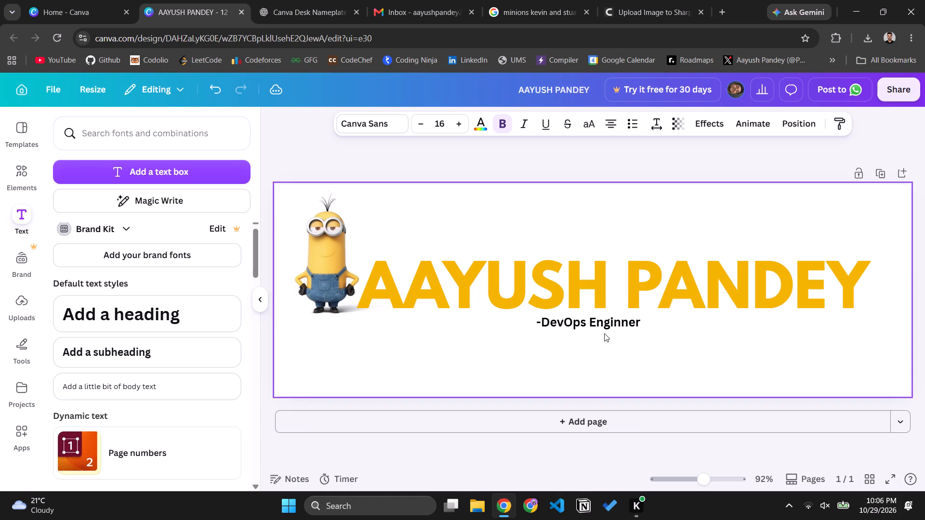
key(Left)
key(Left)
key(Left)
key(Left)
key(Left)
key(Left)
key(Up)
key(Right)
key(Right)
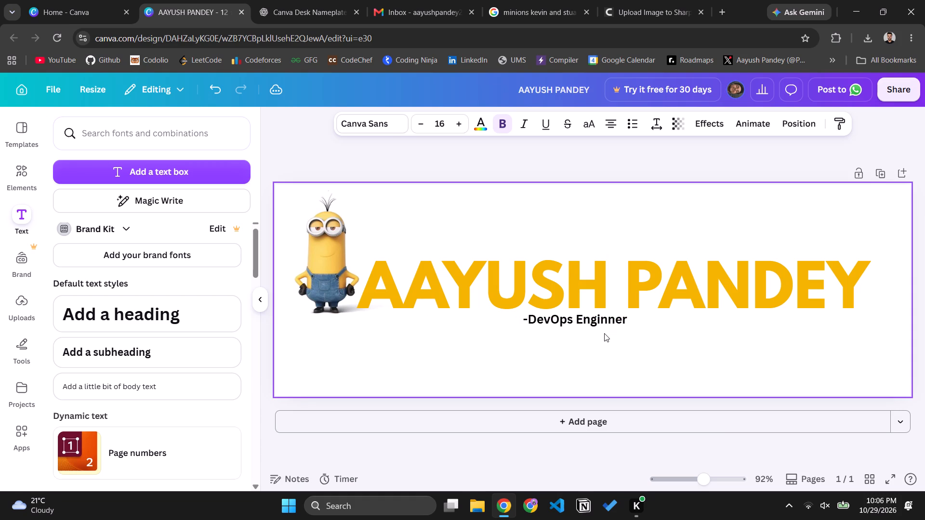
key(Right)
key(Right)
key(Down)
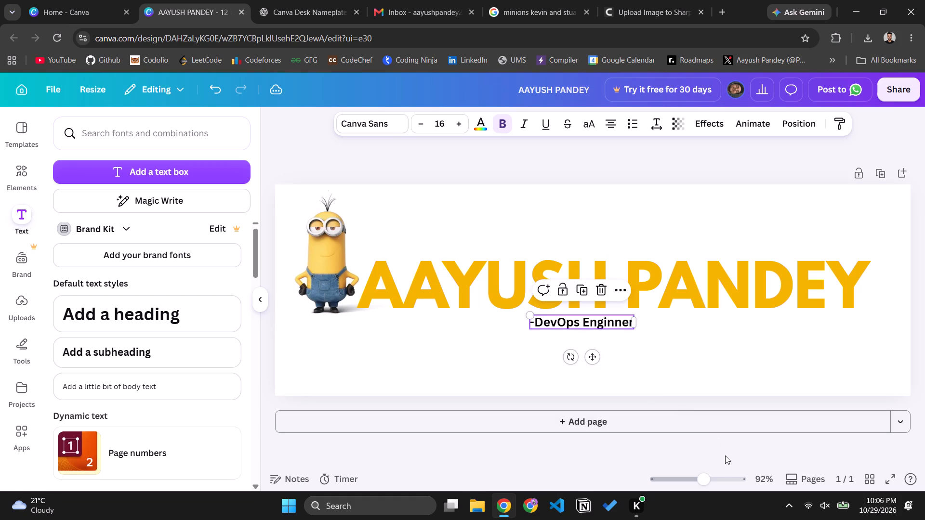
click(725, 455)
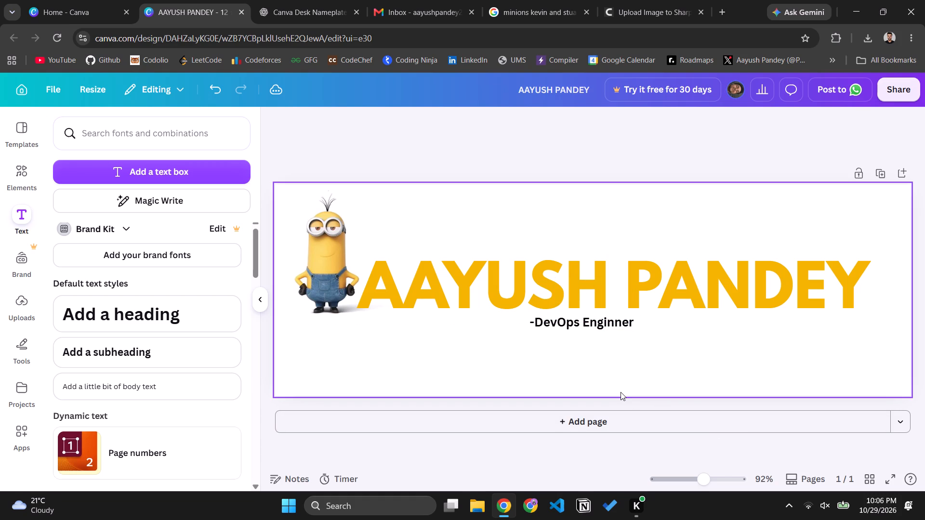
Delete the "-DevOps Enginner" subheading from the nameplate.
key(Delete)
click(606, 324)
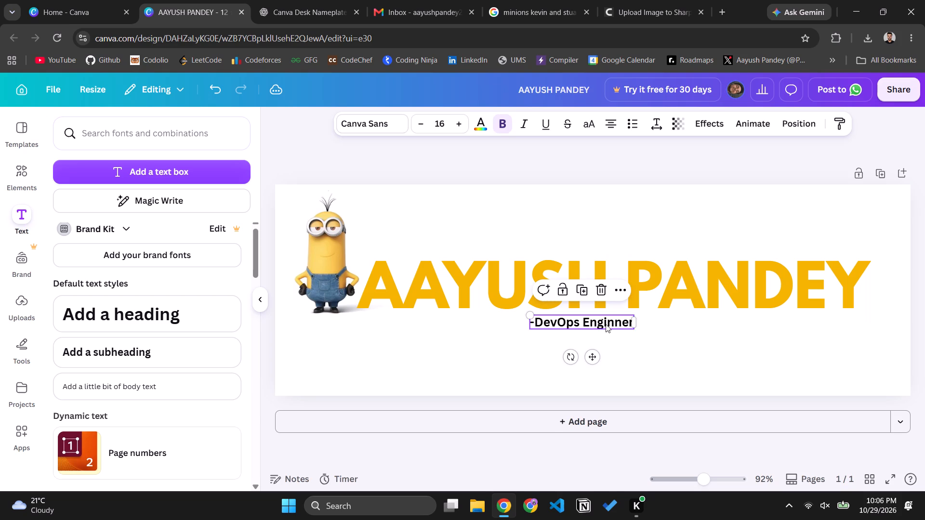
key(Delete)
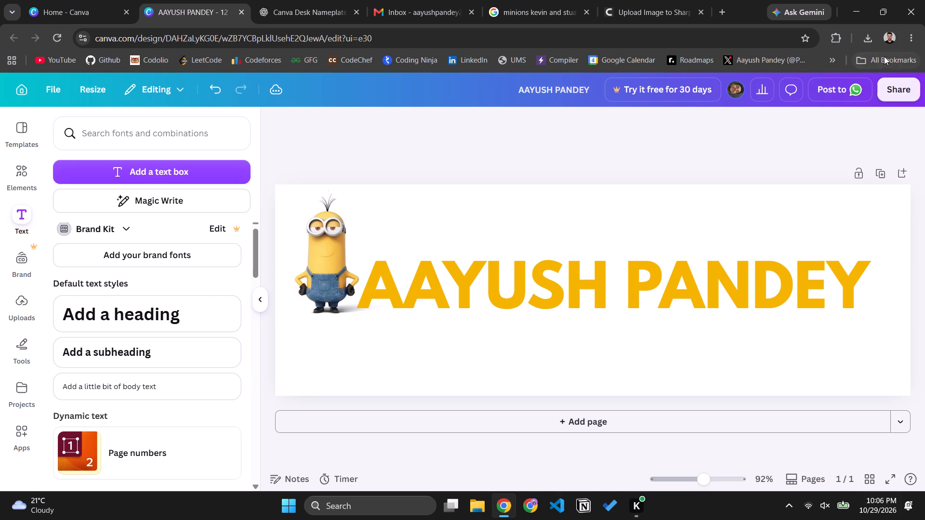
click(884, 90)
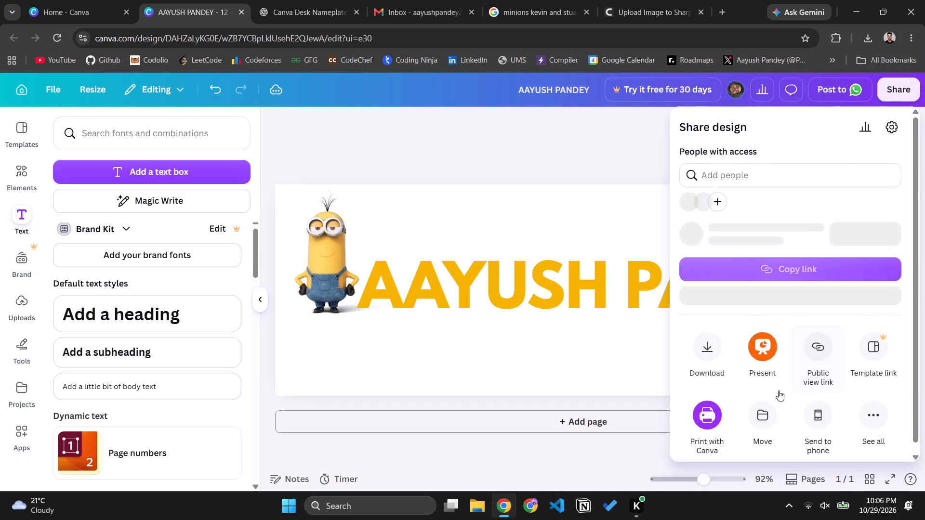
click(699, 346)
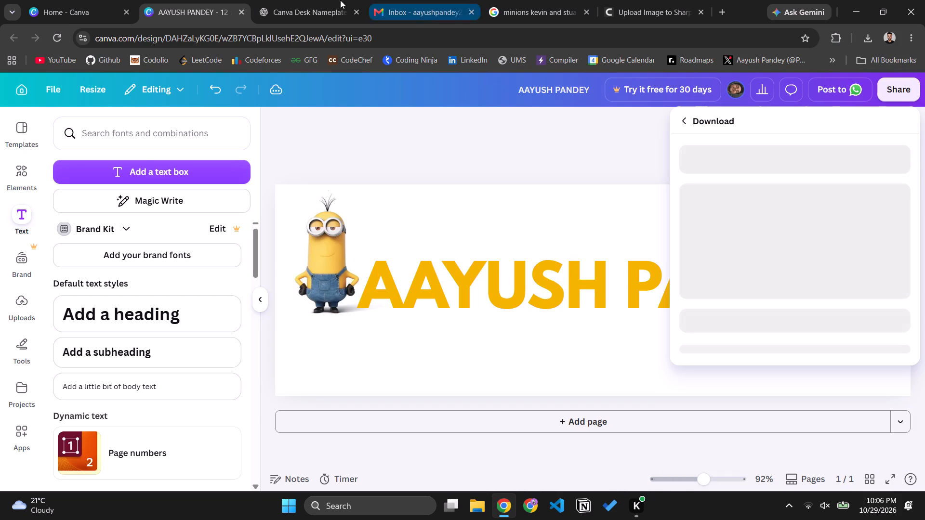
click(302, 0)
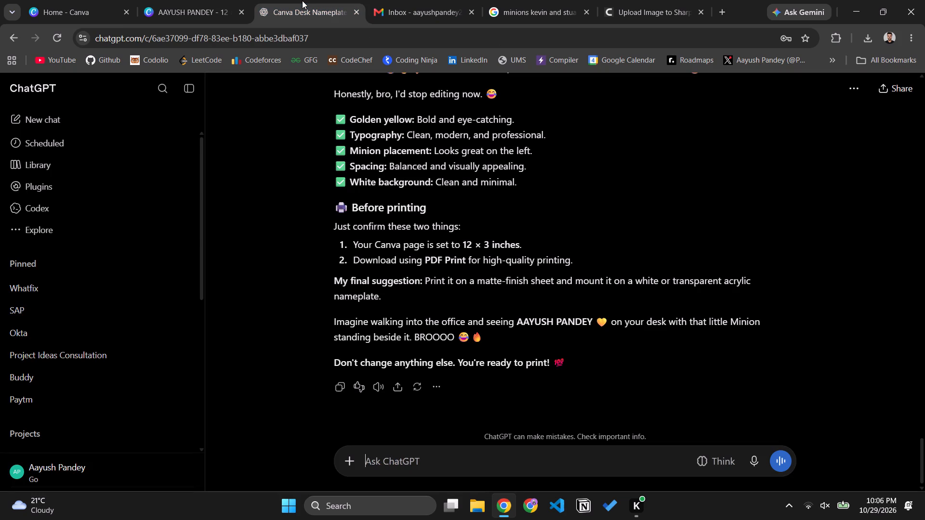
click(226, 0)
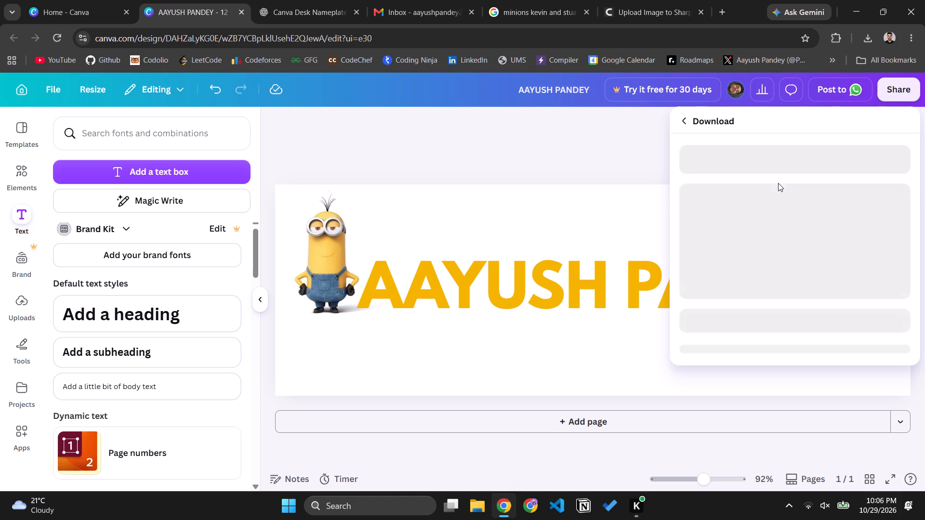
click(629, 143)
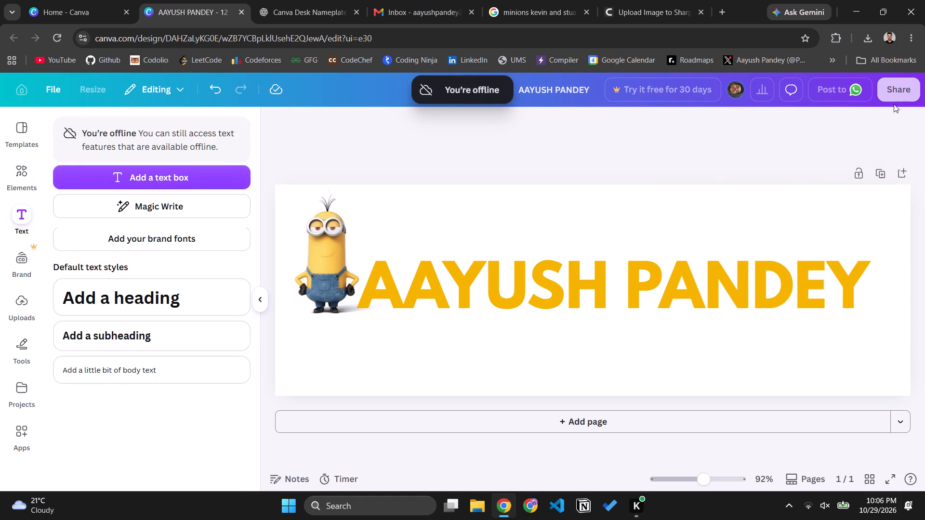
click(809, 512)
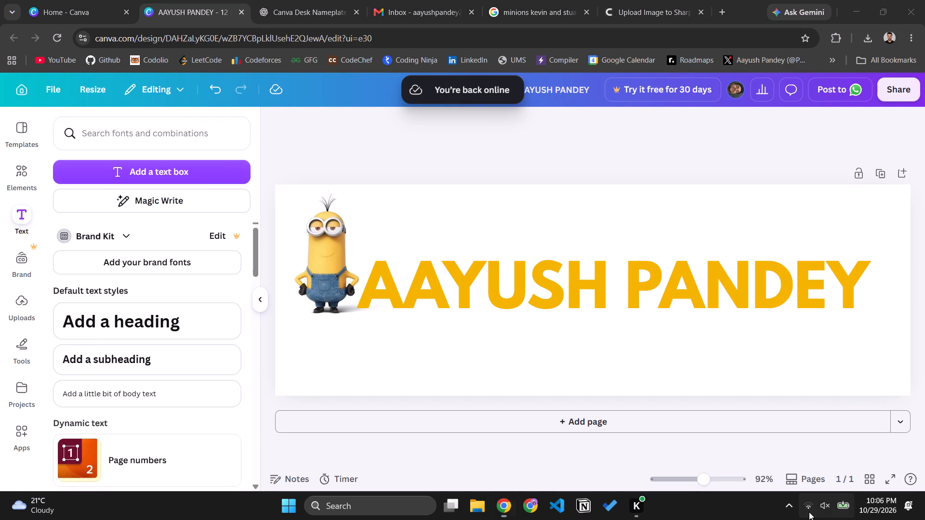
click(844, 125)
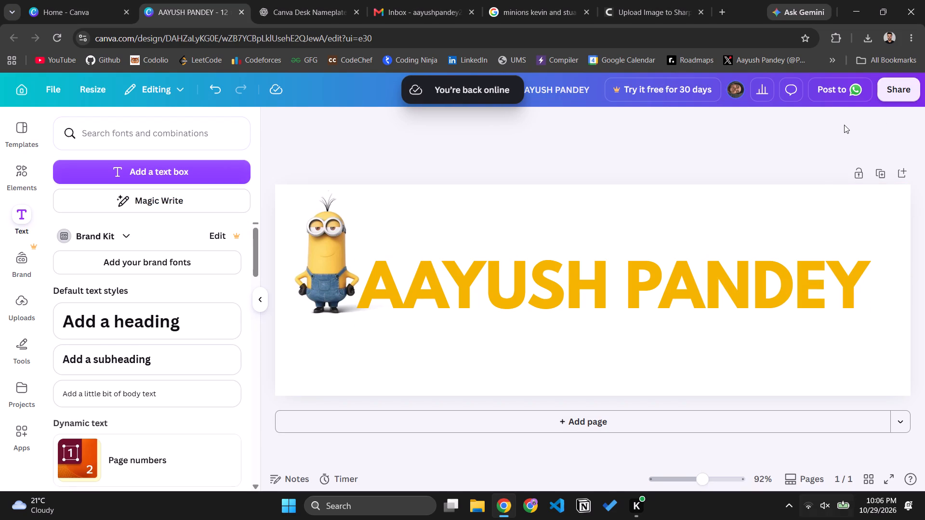
click(890, 82)
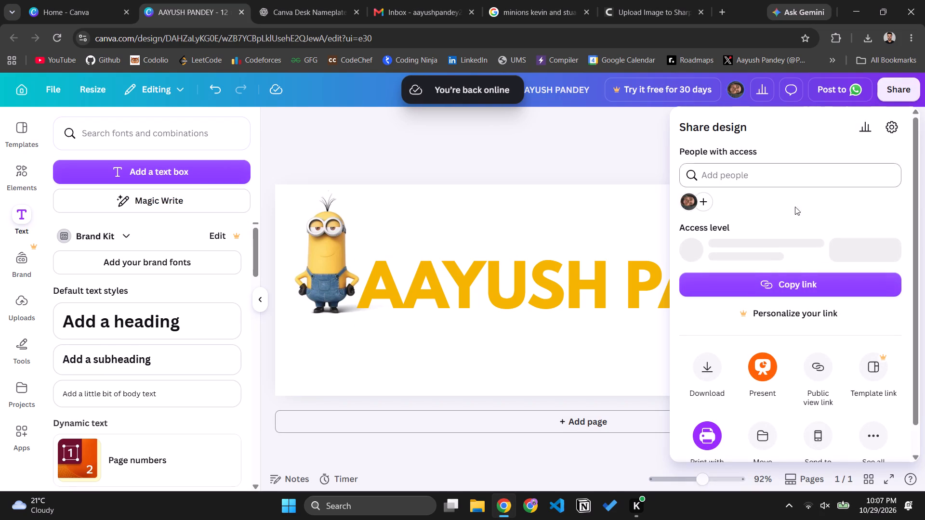
click(703, 377)
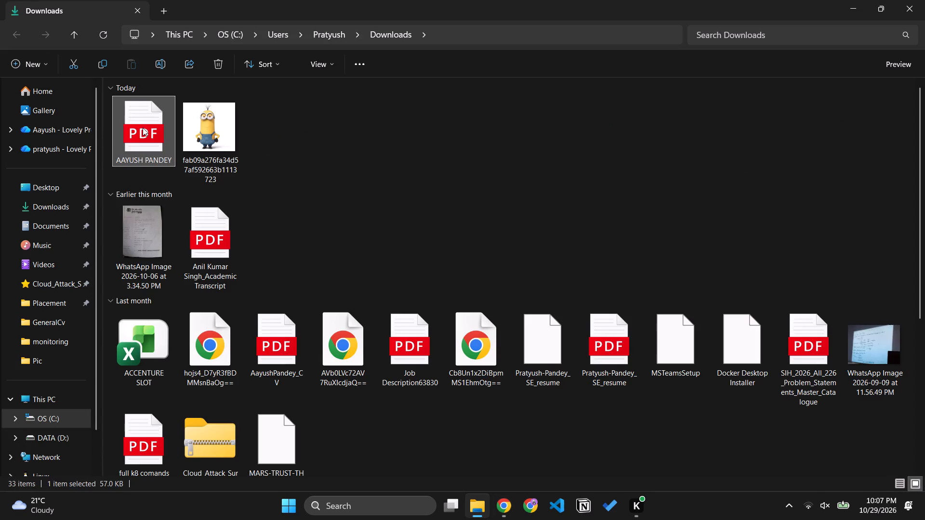
Open the exported nameplate PDF from the Downloads folder, inspect its layout, and close the viewer.
triple_click(144, 130)
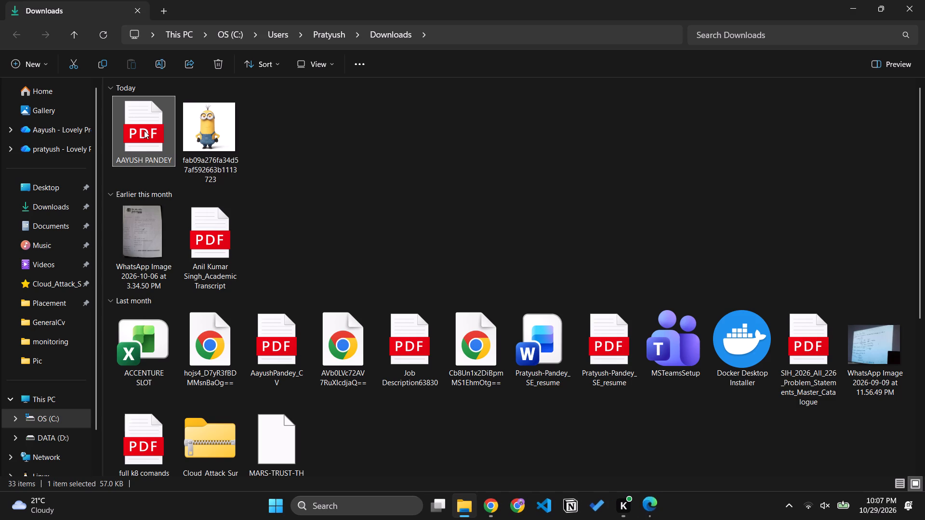
click(649, 517)
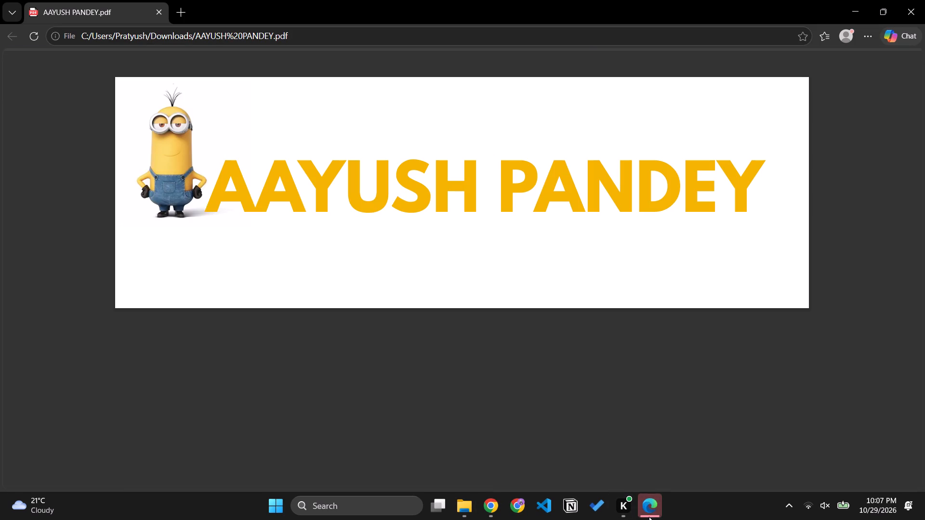
scroll(489, 369, up, 1)
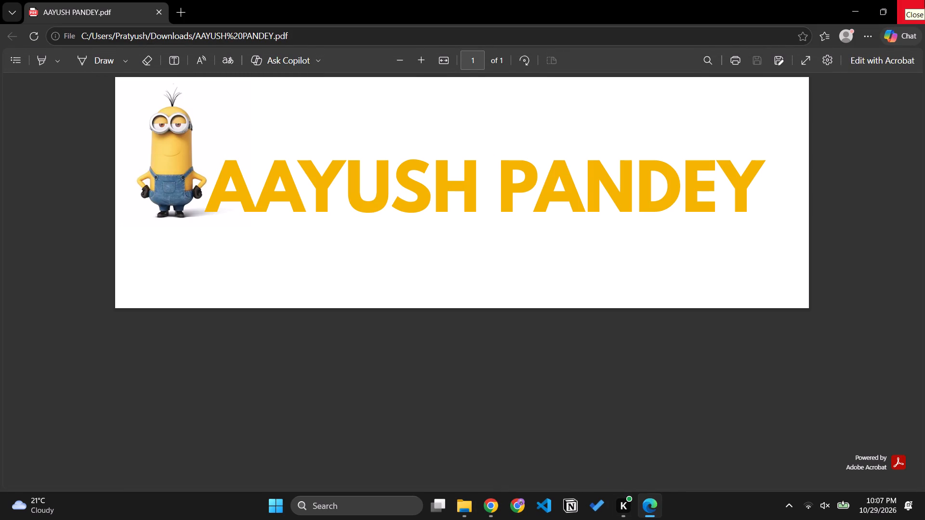
key(Right)
click(924, 0)
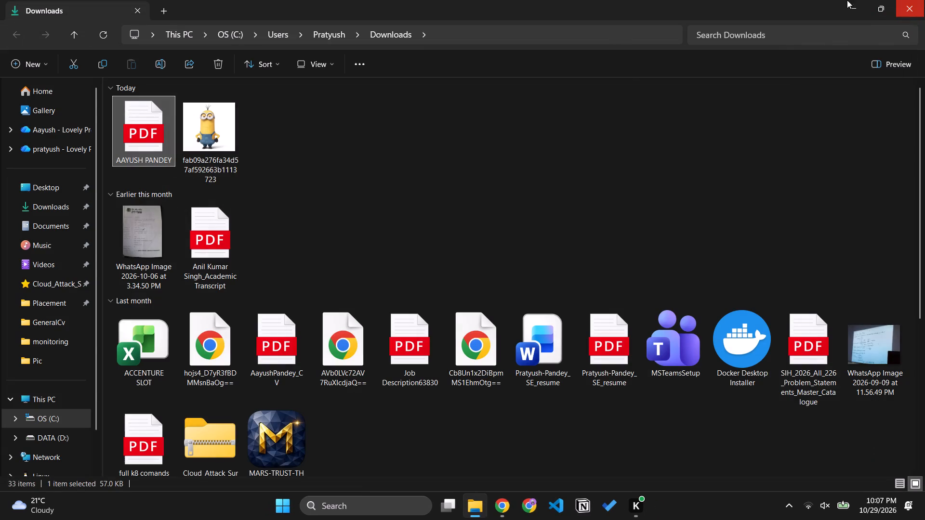
Switch back to Chrome and open web.whatsapp.com in a new tab.
click(497, 507)
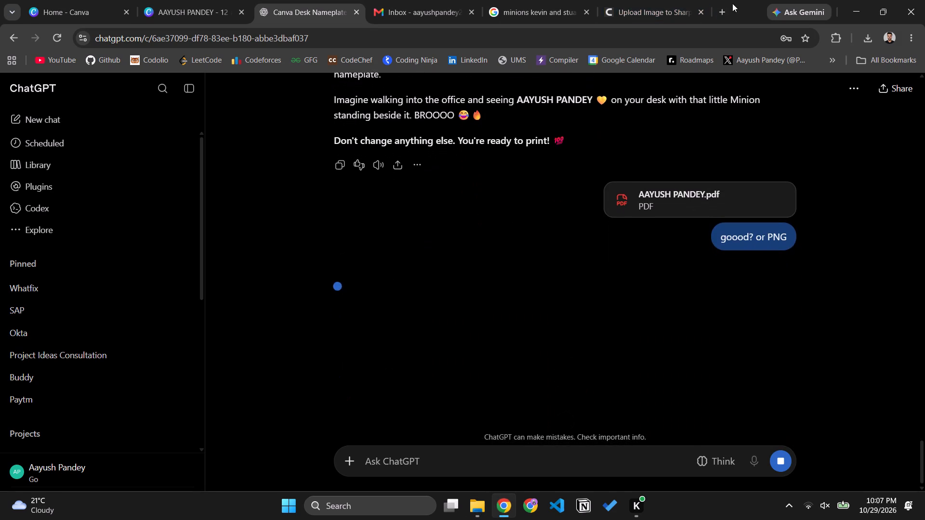
click(719, 2)
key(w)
key(Return)
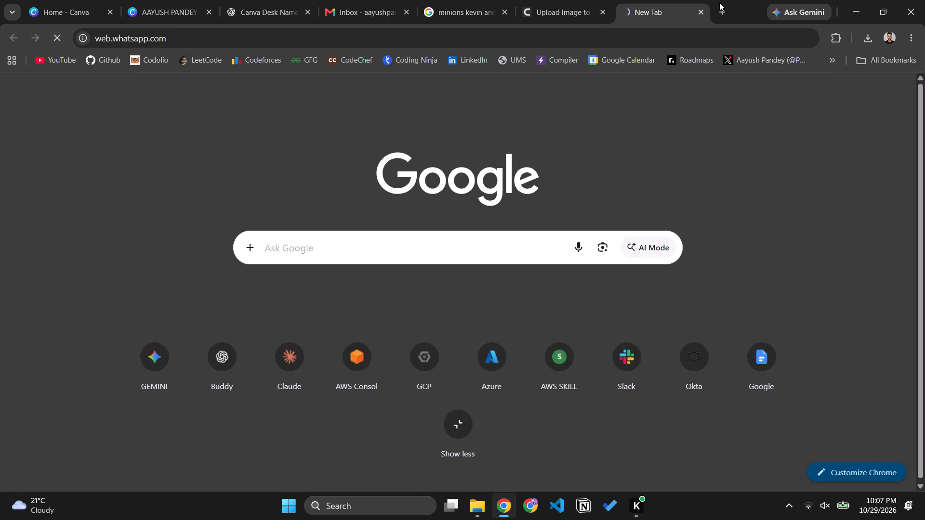